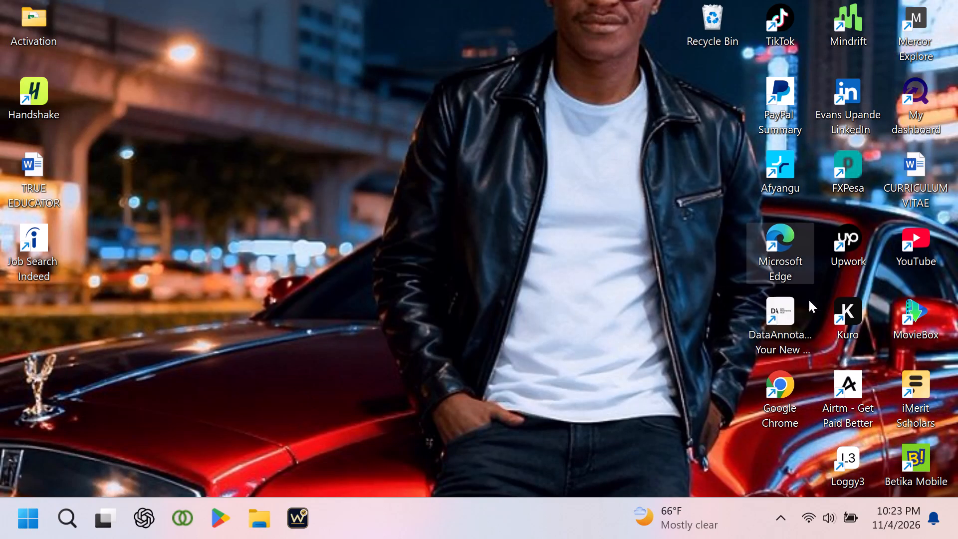
Open Google Chrome with the Person 1 profile.
double_click(771, 398)
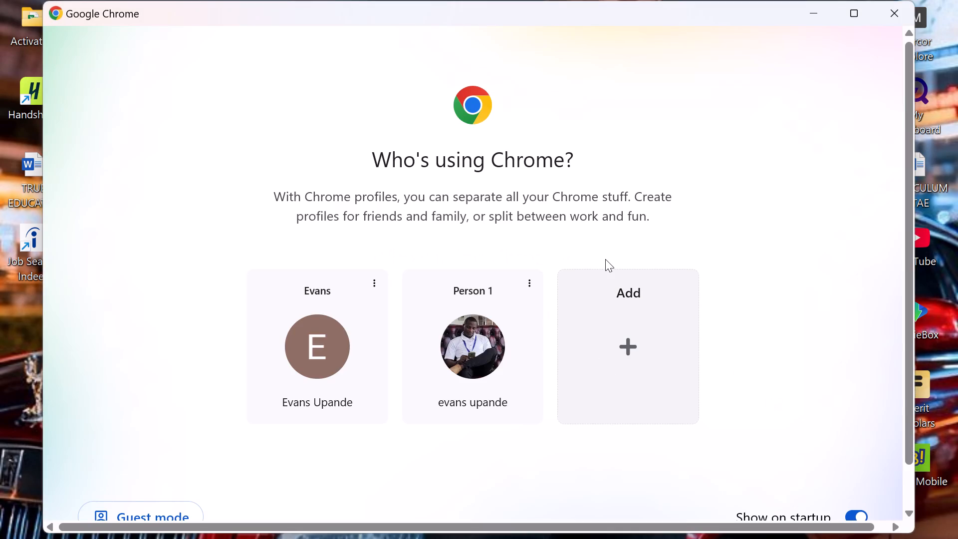
double_click(452, 358)
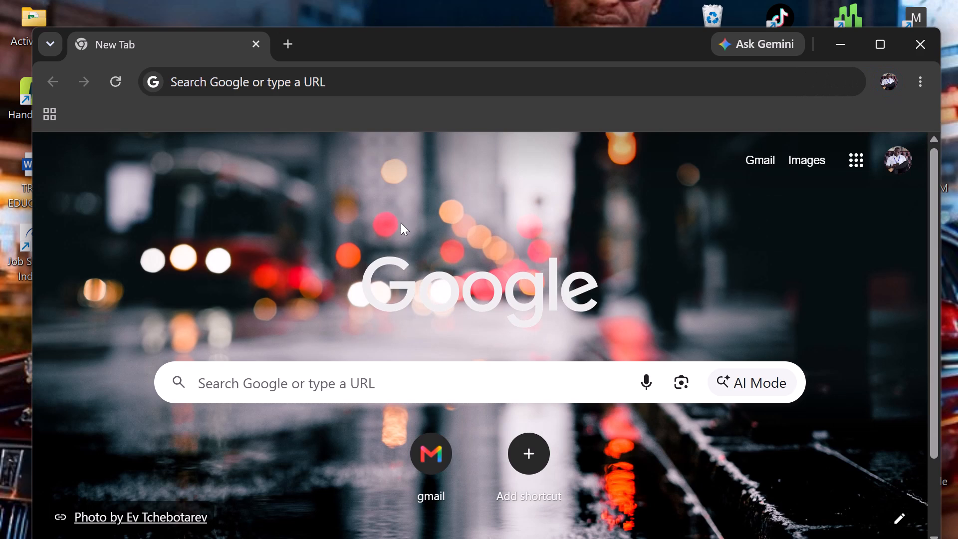
Search the web for "i lovepdf" and open the iLovePDF online PDF tools homepage from the results.
click(256, 83)
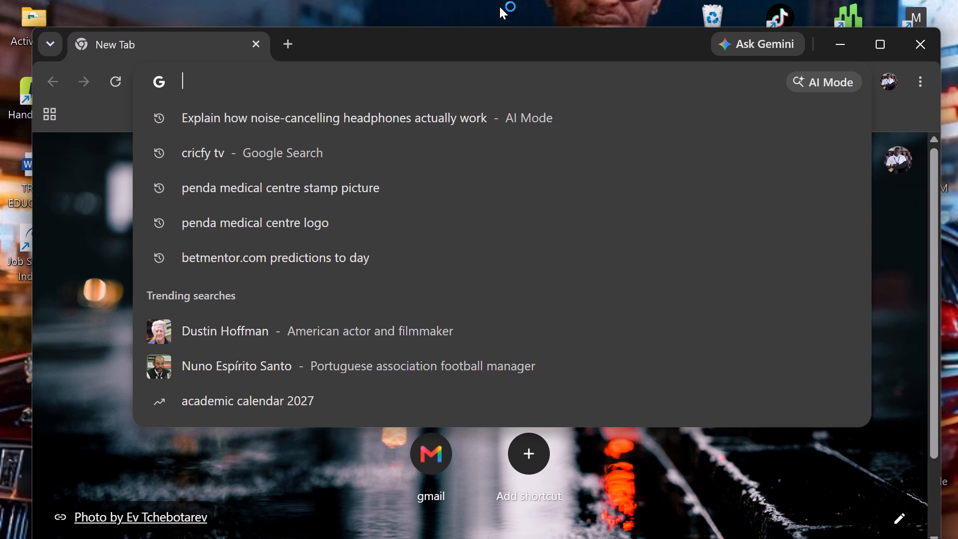
click(904, 244)
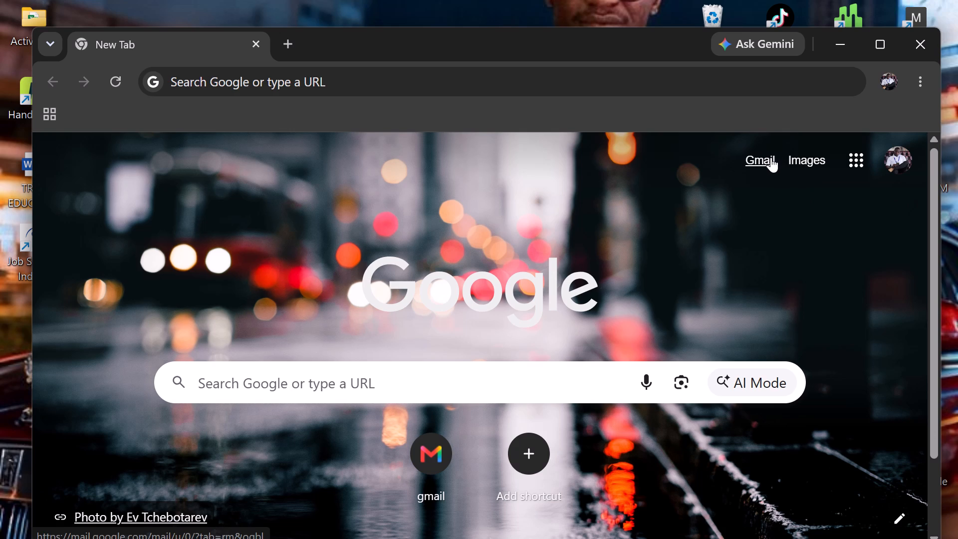
click(653, 89)
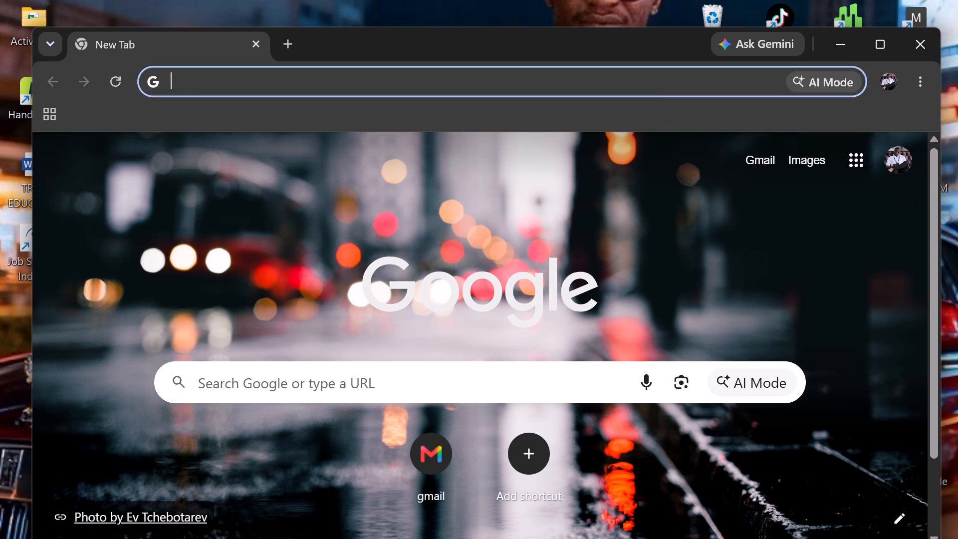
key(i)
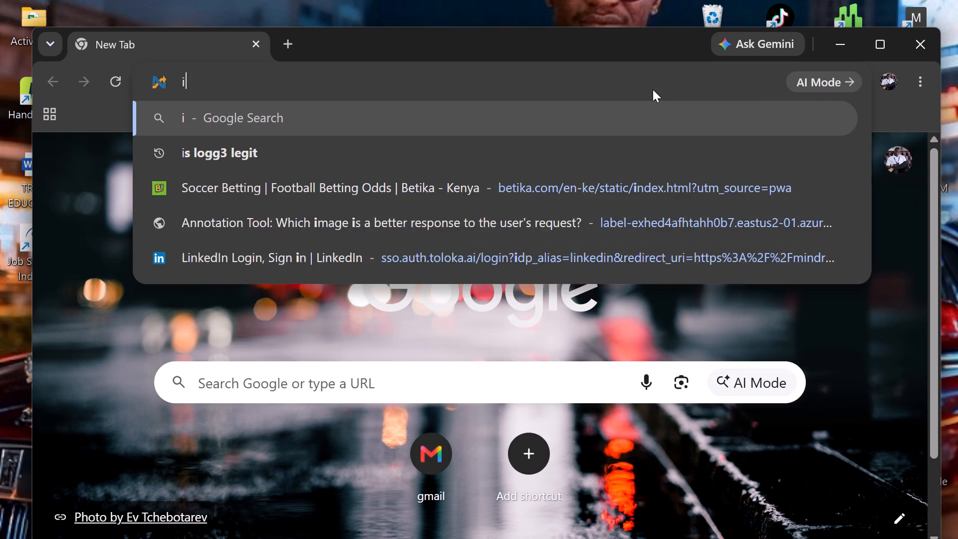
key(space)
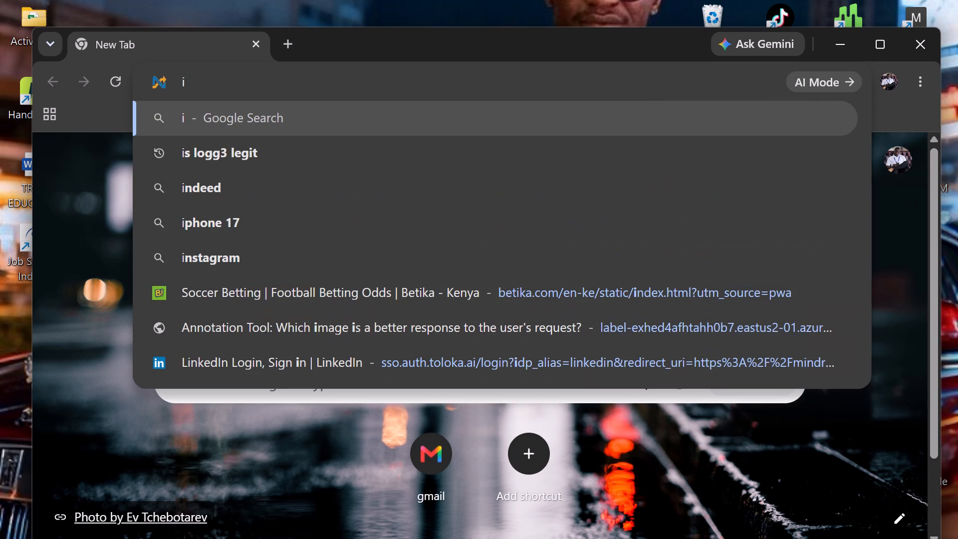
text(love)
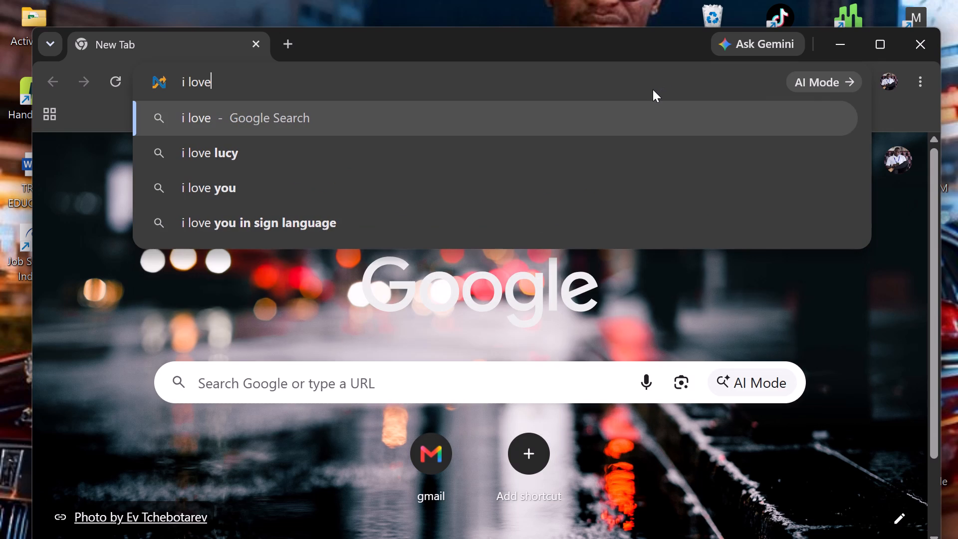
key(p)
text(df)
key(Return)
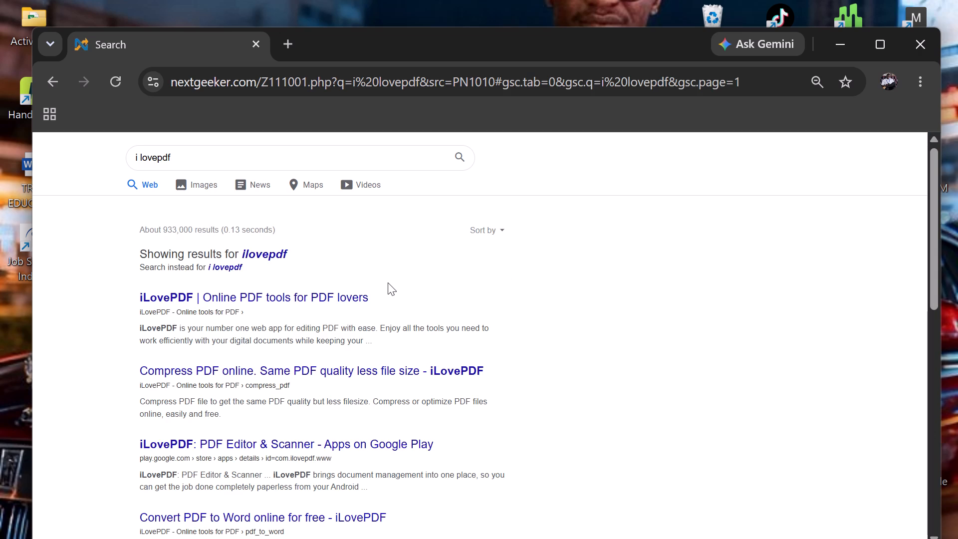
click(226, 290)
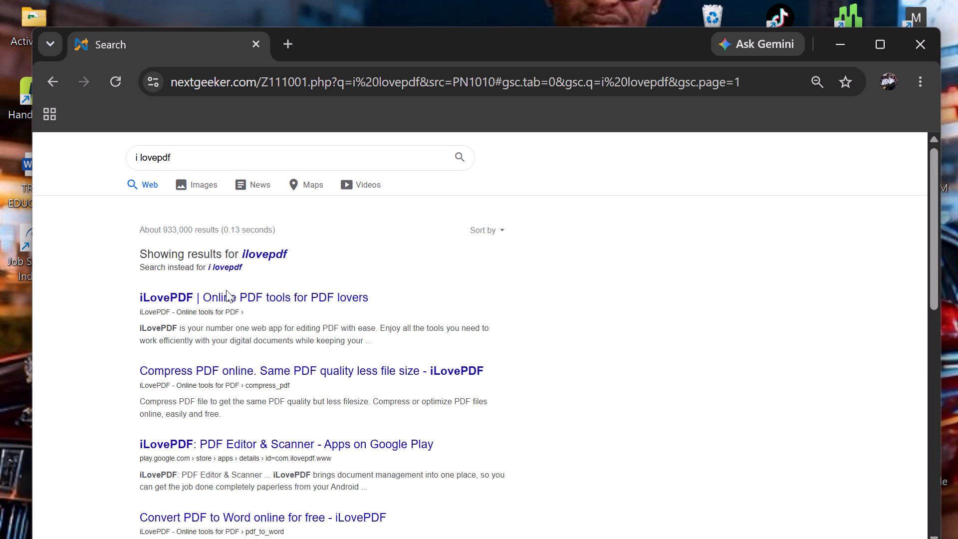
click(236, 295)
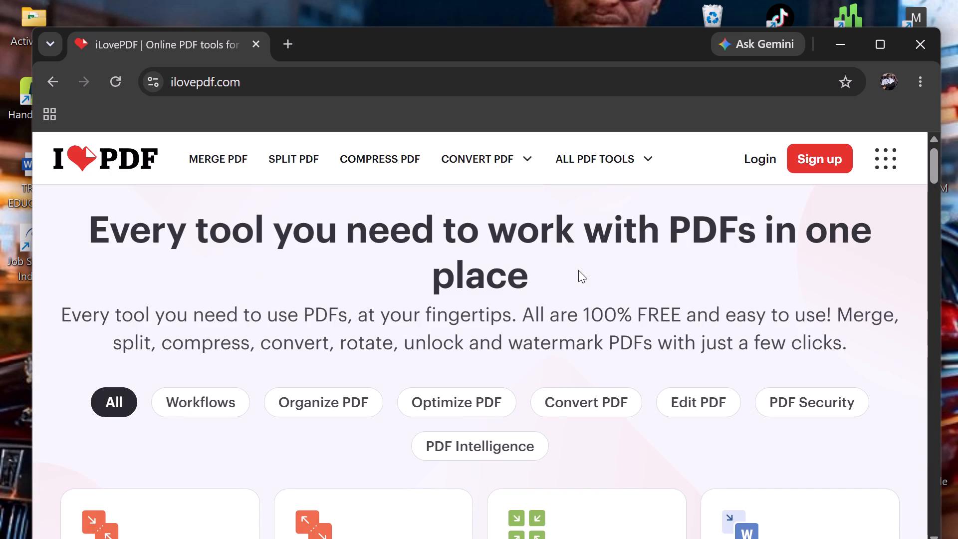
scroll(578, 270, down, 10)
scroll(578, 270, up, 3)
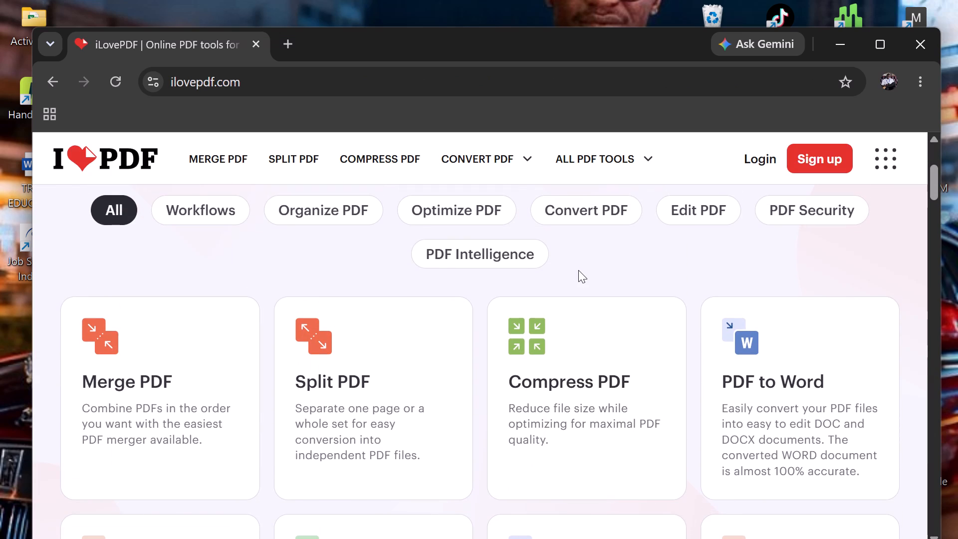
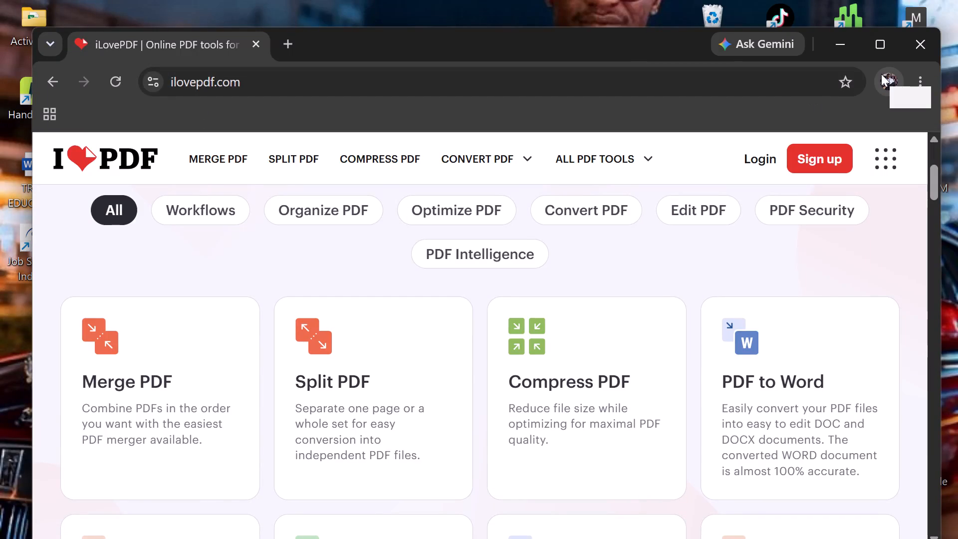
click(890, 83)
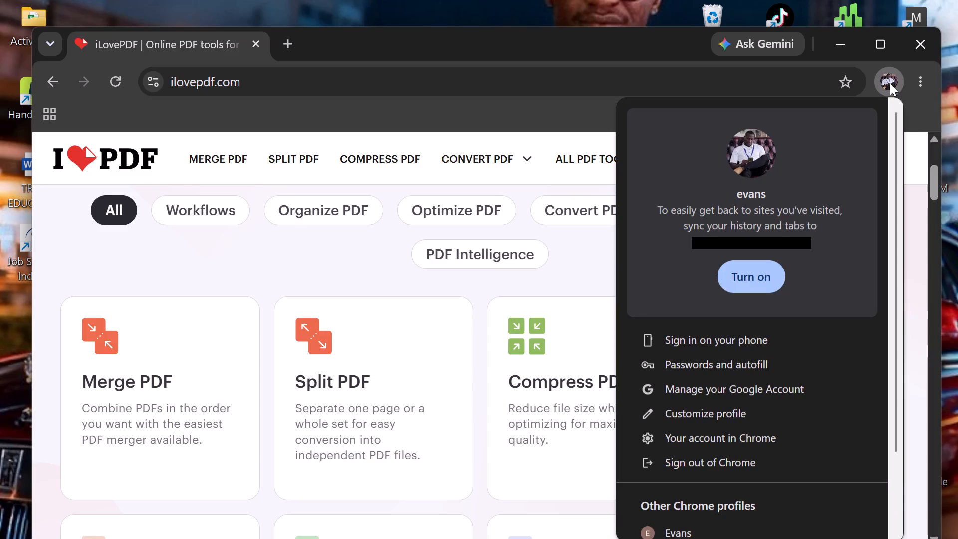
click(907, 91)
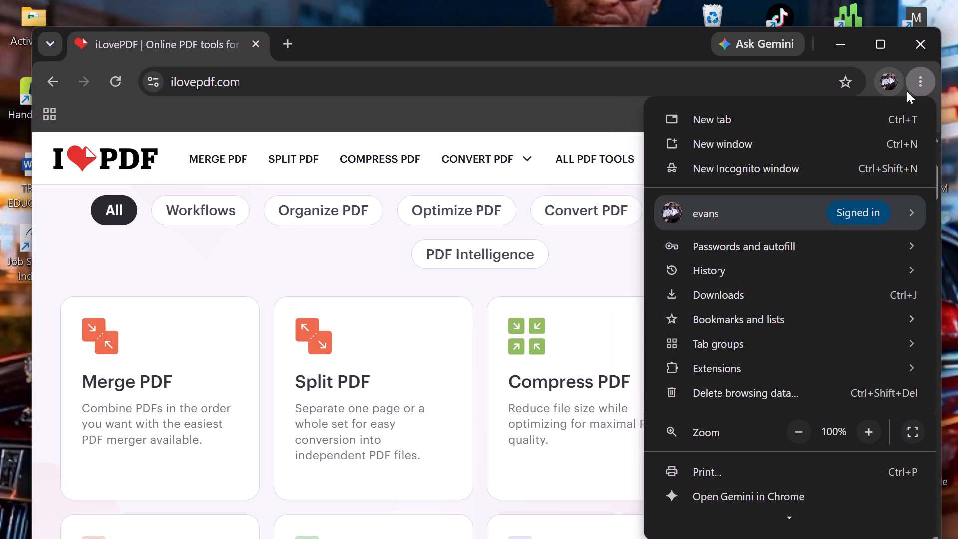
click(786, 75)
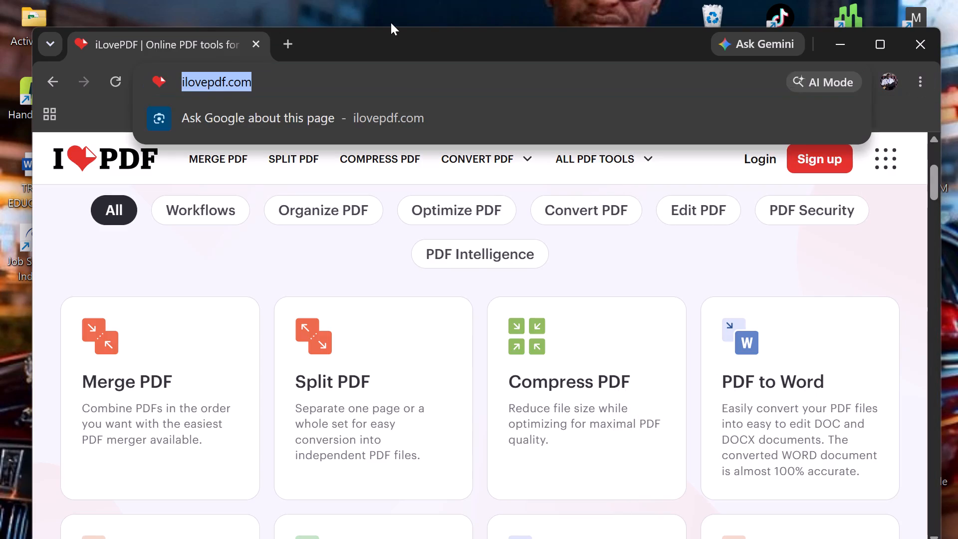
Open a new browser tab alongside the iLovePDF page.
click(285, 40)
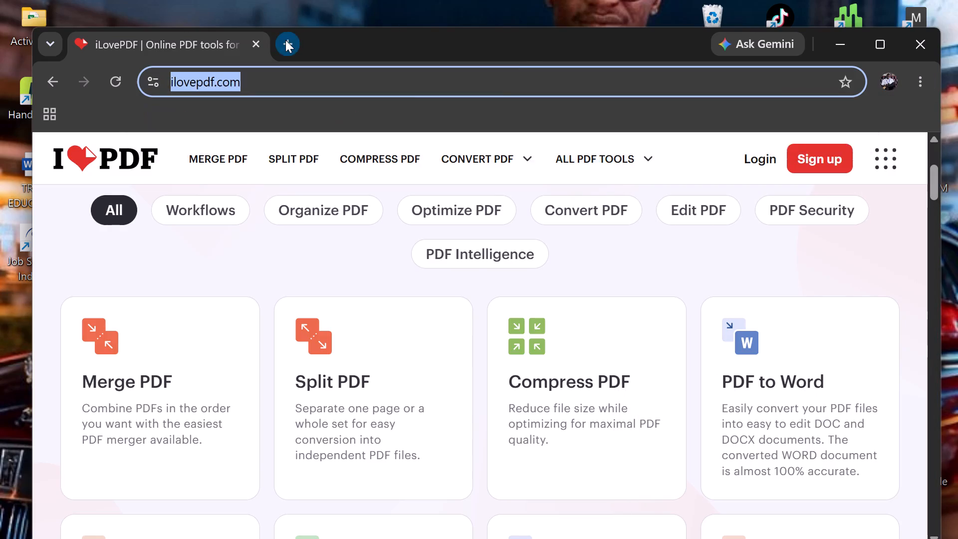
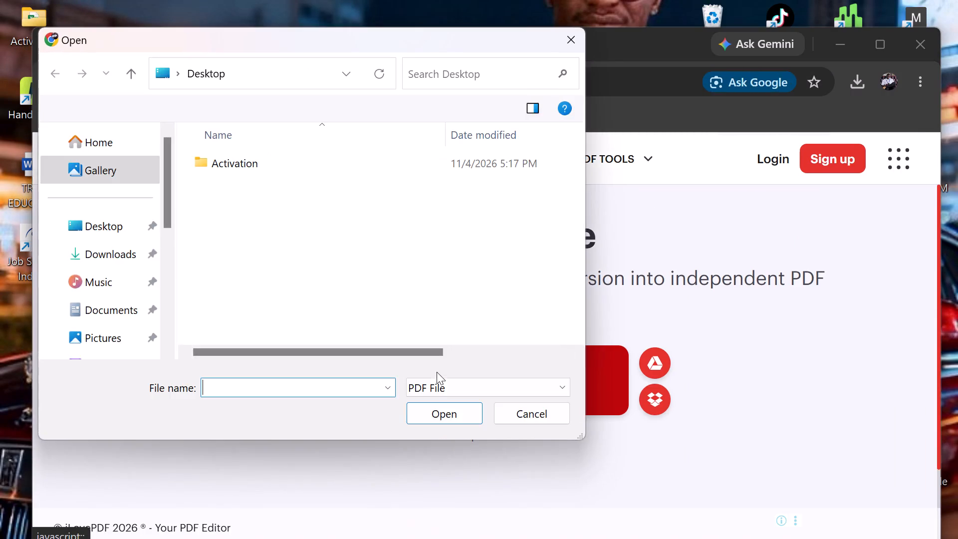
Load the two-page show-cause response letter PDF, named after the employee, from the Downloads folder into the Split tool.
double_click(132, 263)
click(233, 219)
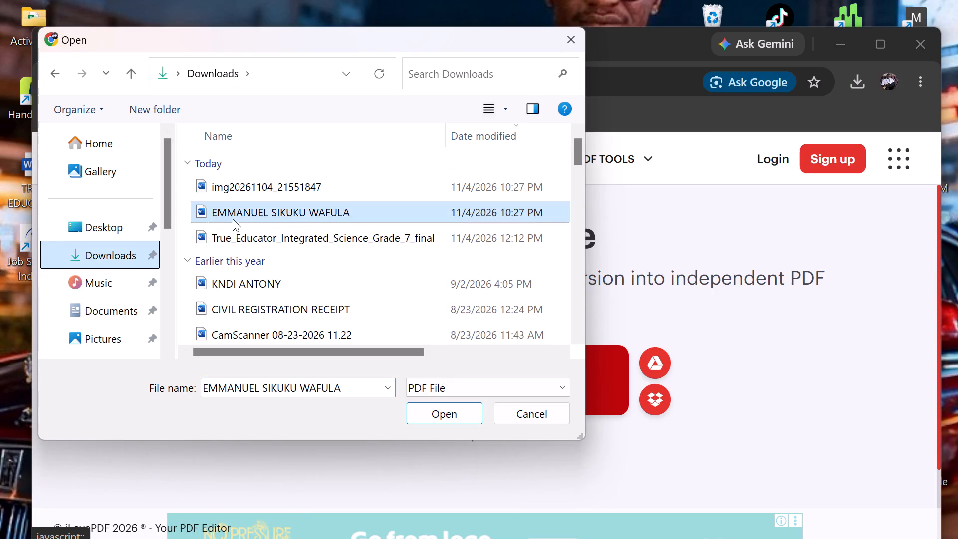
click(432, 411)
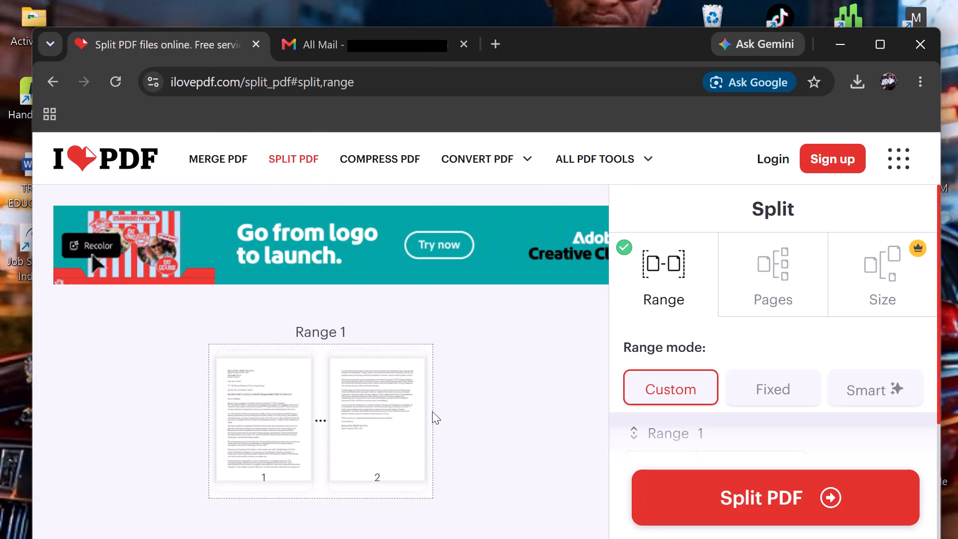
Split the letter in Pages mode with only page 1 selected for extraction, and download the resulting PDF.
click(382, 404)
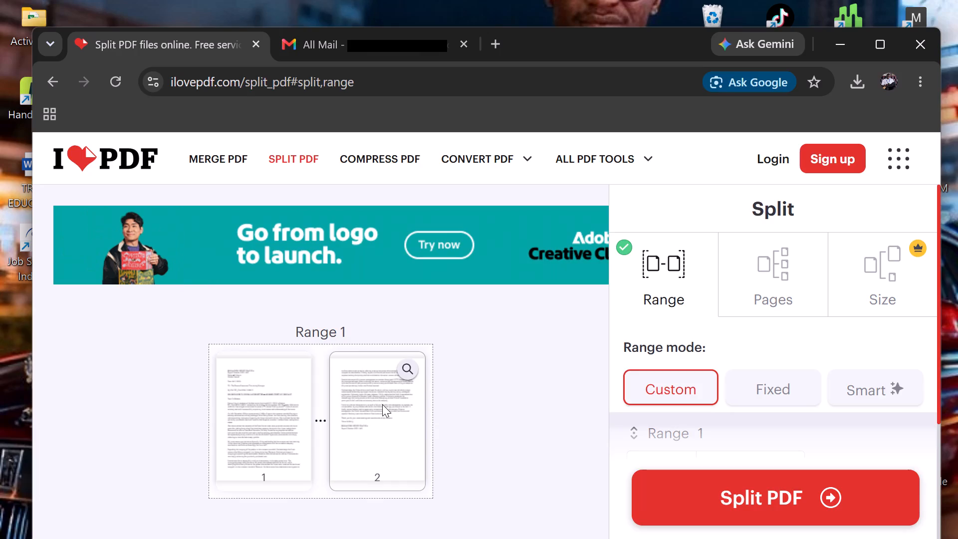
scroll(463, 438, down, 10)
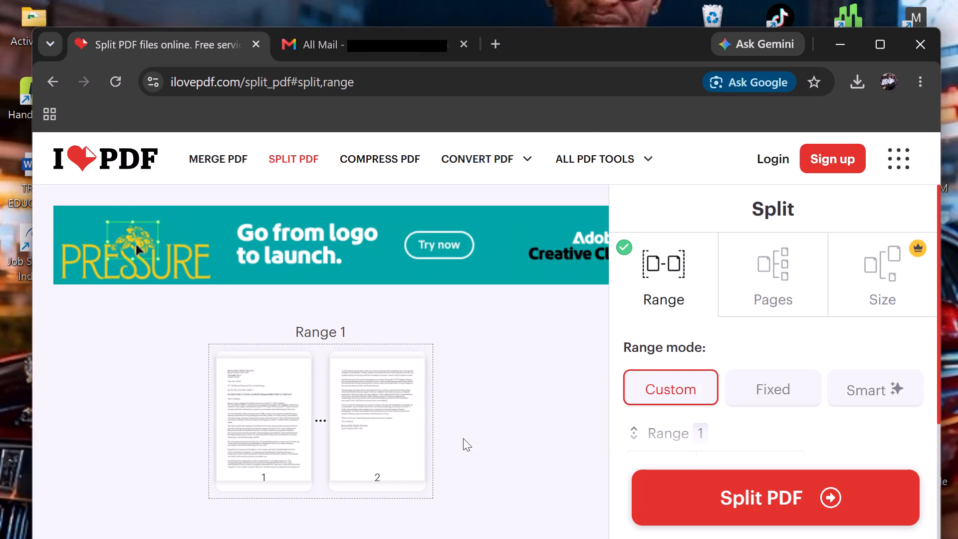
scroll(683, 368, down, 6)
scroll(683, 368, up, 3)
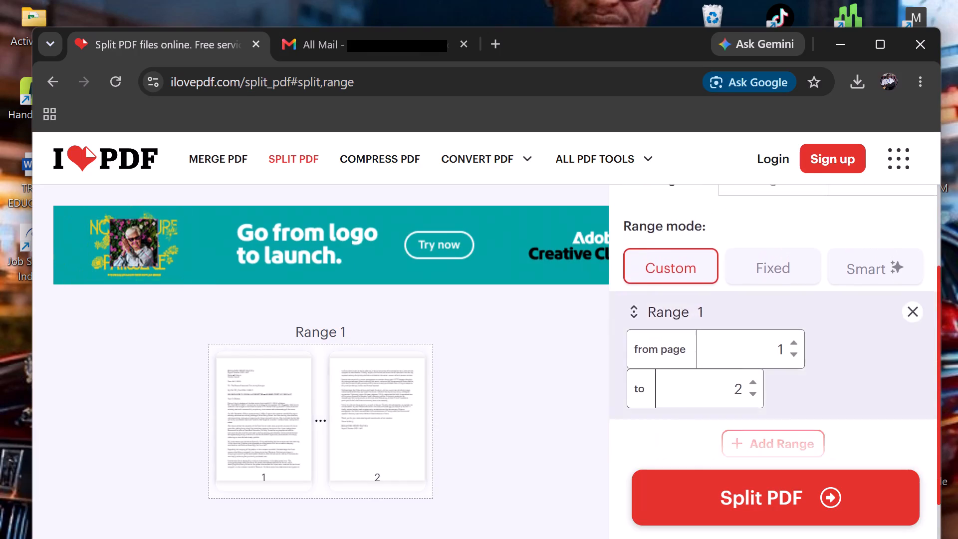
scroll(683, 368, up, 2)
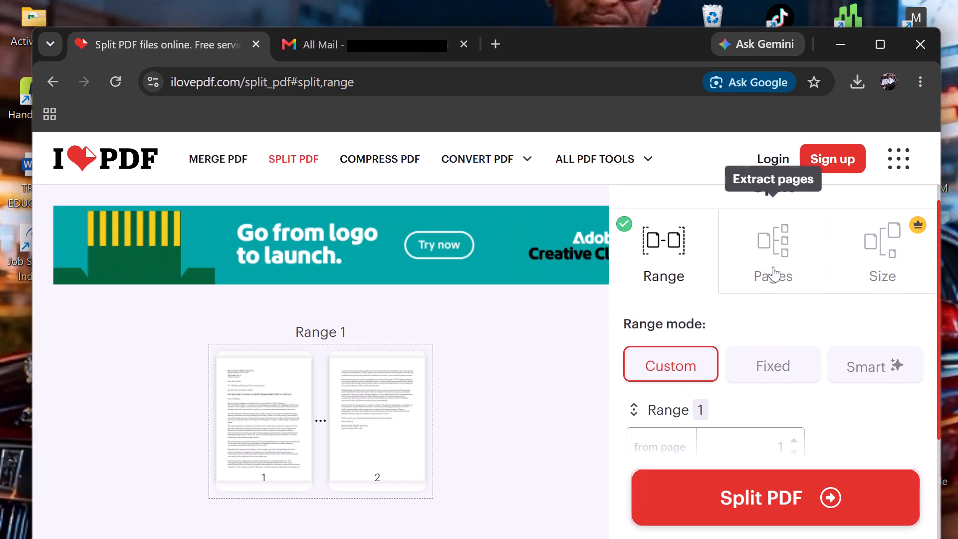
click(773, 267)
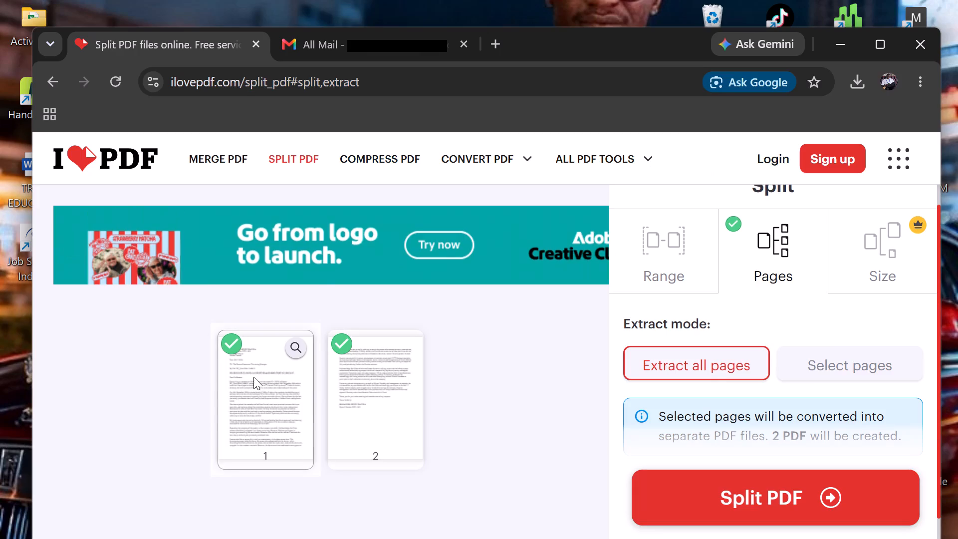
click(248, 355)
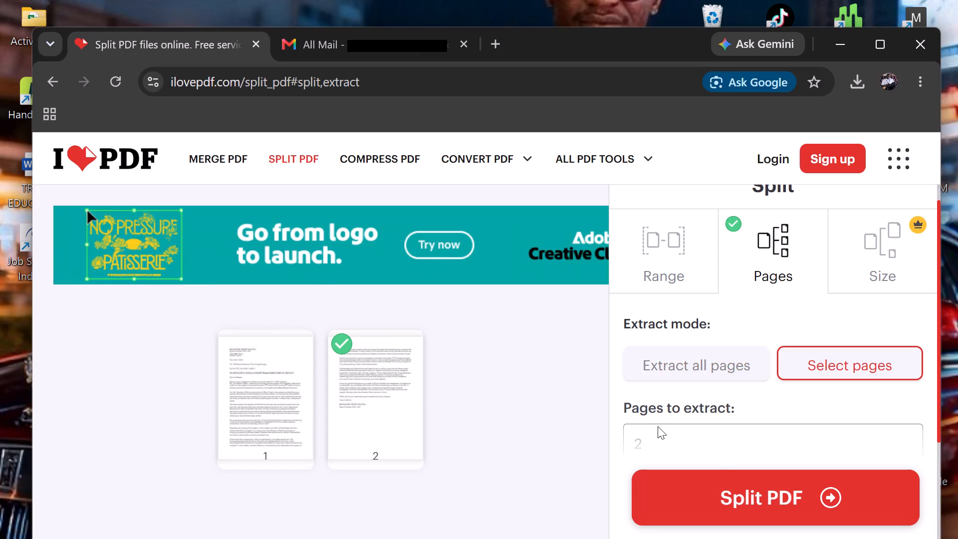
scroll(707, 367, down, 4)
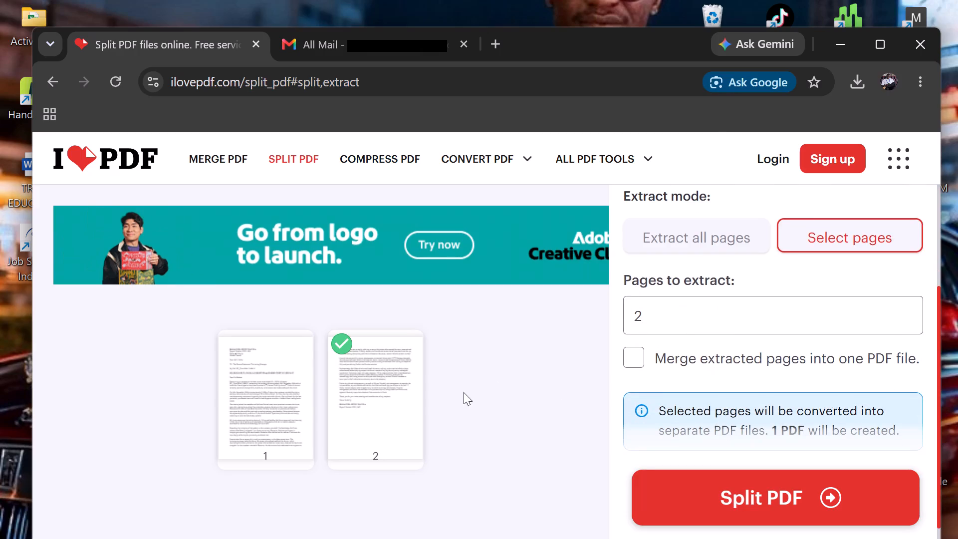
click(236, 370)
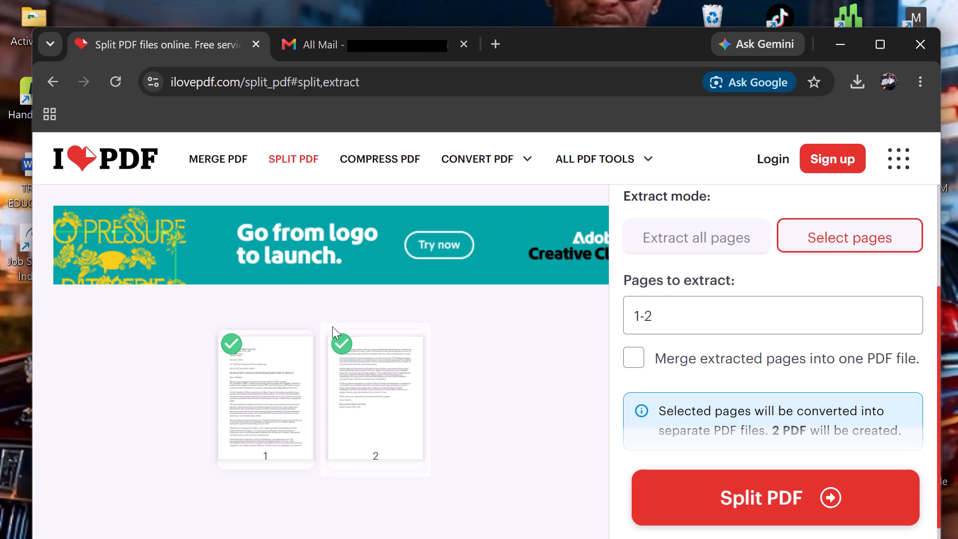
click(337, 342)
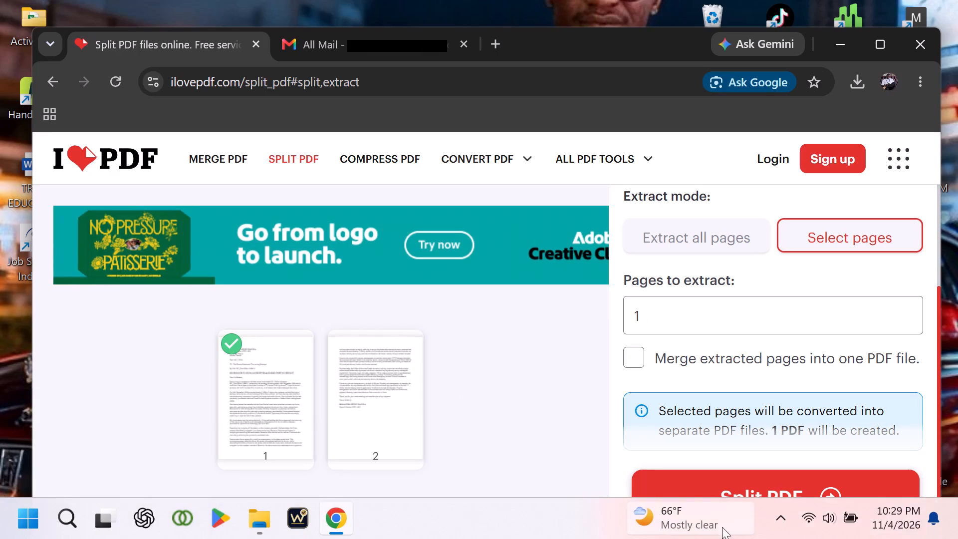
click(717, 483)
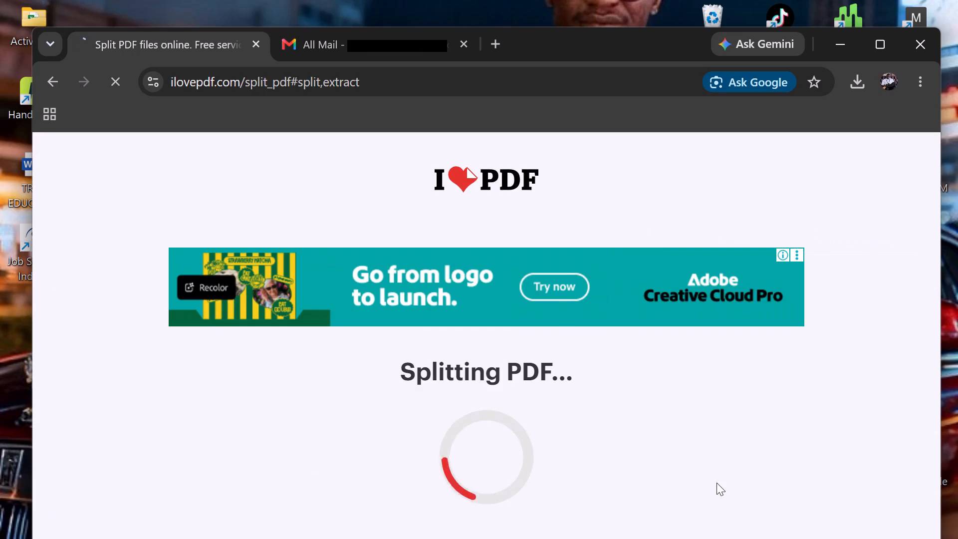
click(504, 280)
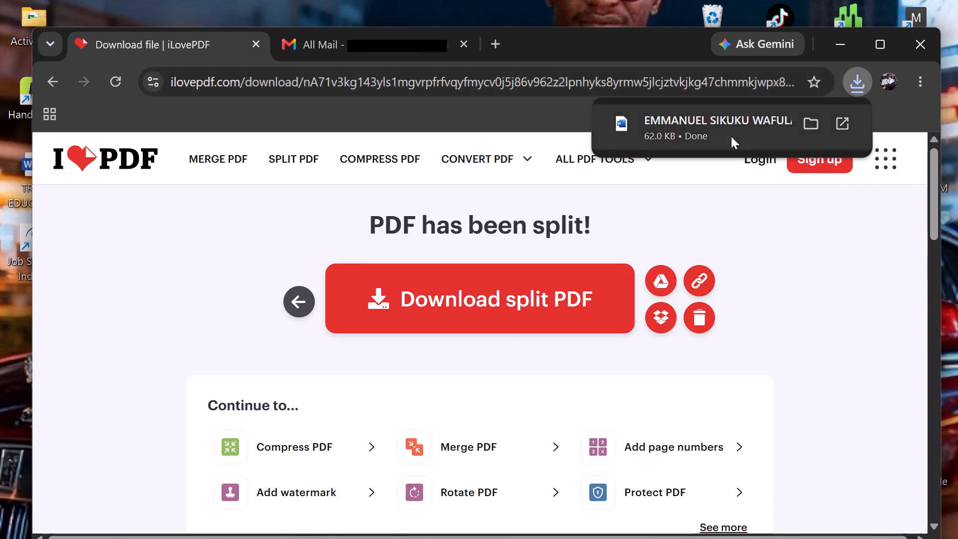
Open the downloaded split PDF and read through the extracted page of the letter to check its content.
click(730, 136)
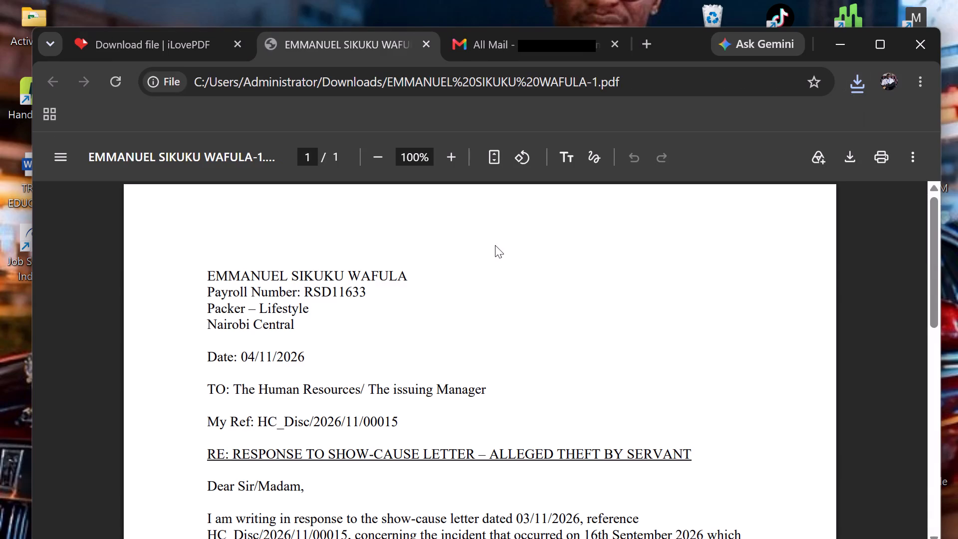
scroll(467, 362, down, 20)
scroll(467, 362, down, 20)
scroll(467, 362, down, 20)
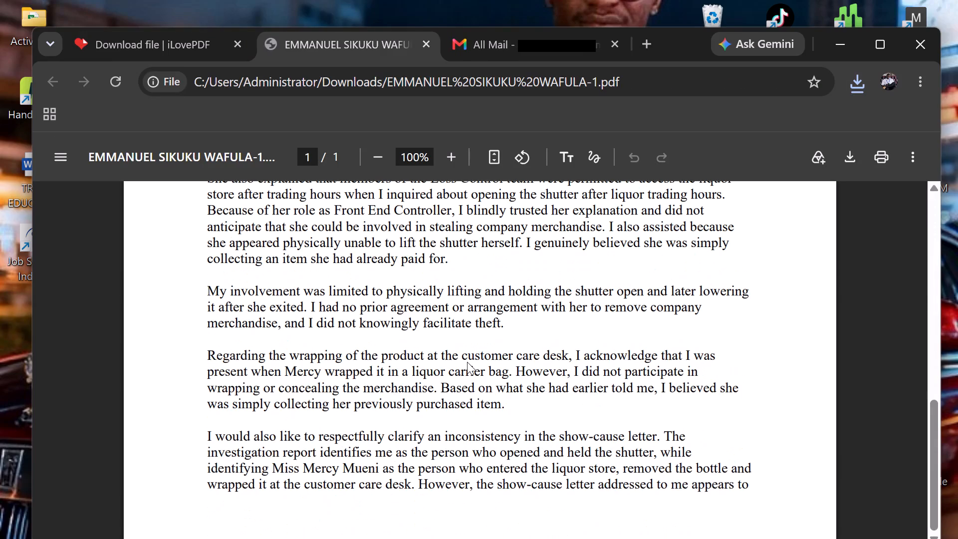
scroll(467, 362, down, 20)
scroll(467, 362, down, 20)
scroll(467, 362, down, 20)
scroll(467, 360, up, 20)
scroll(467, 360, up, 20)
scroll(467, 360, up, 20)
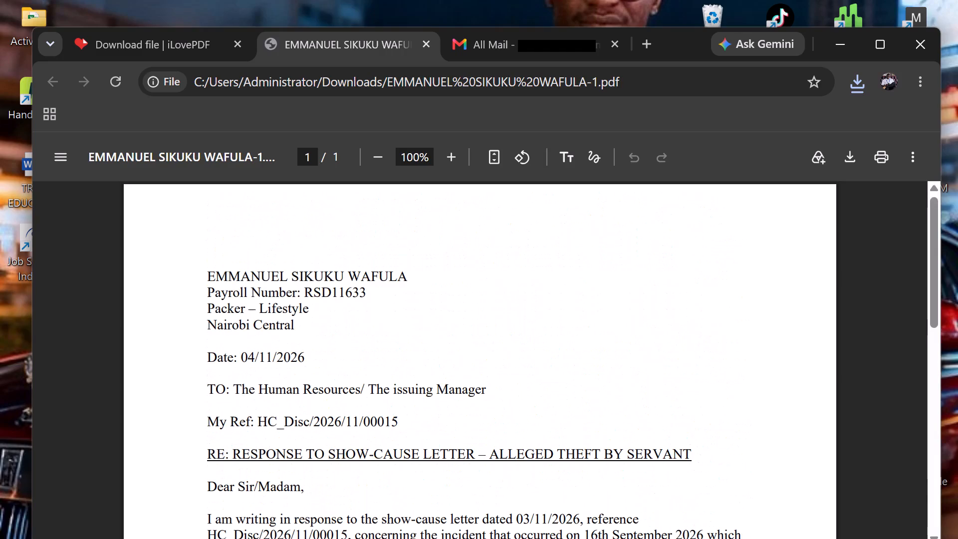
scroll(467, 360, up, 20)
scroll(467, 360, down, 20)
scroll(467, 360, down, 20)
scroll(467, 360, down, 20)
scroll(467, 364, up, 3)
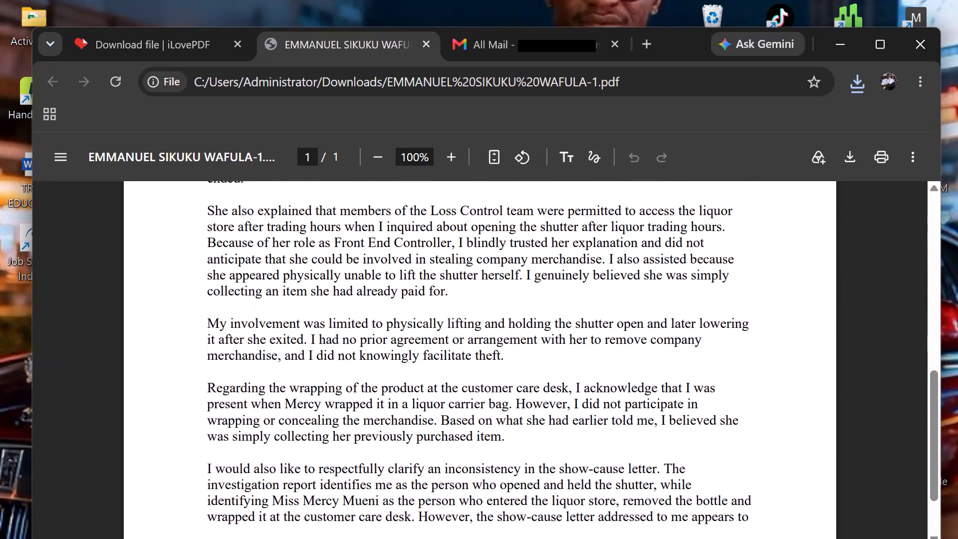
scroll(467, 364, down, 6)
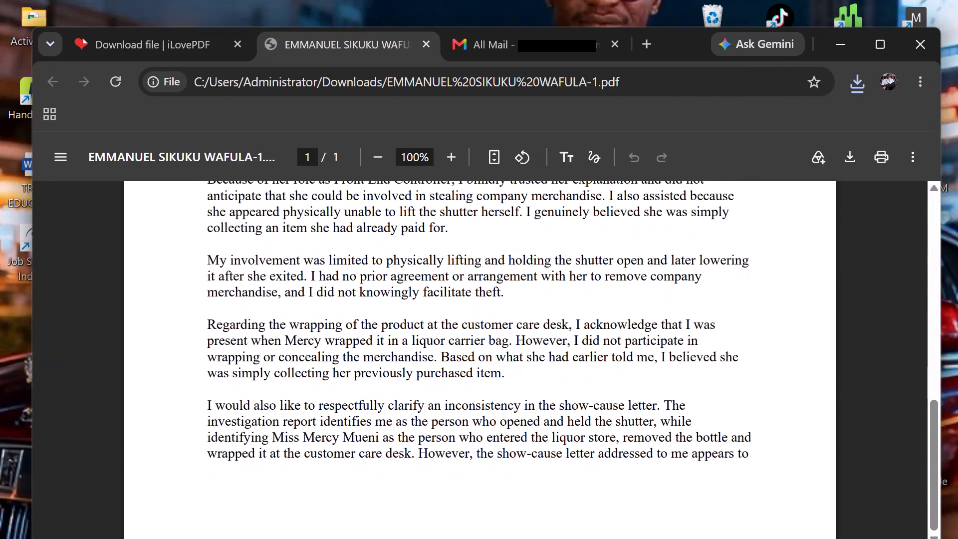
scroll(467, 364, up, 20)
scroll(467, 364, up, 20)
scroll(467, 364, up, 20)
scroll(467, 364, down, 18)
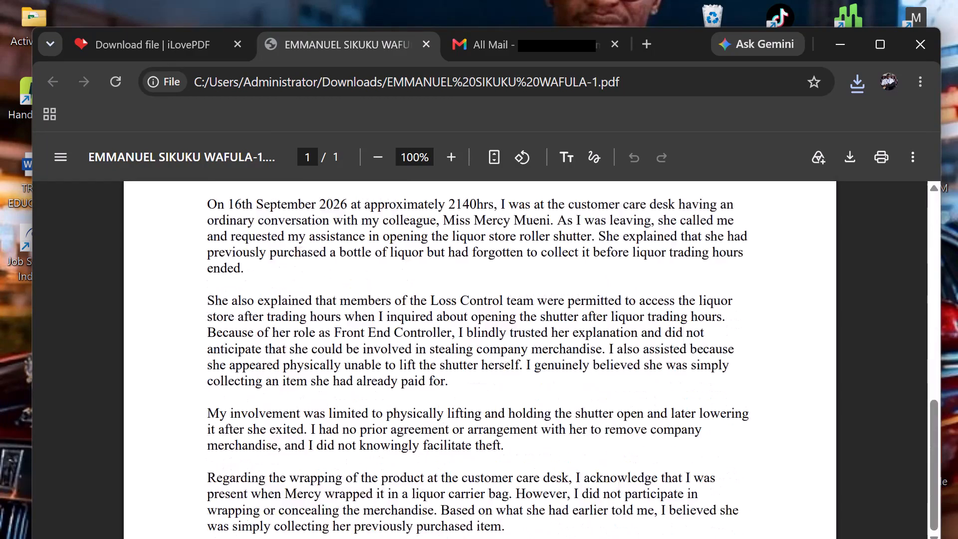
scroll(467, 364, down, 20)
scroll(467, 364, down, 20)
scroll(467, 364, down, 19)
scroll(467, 367, up, 20)
scroll(467, 367, up, 20)
scroll(467, 367, up, 20)
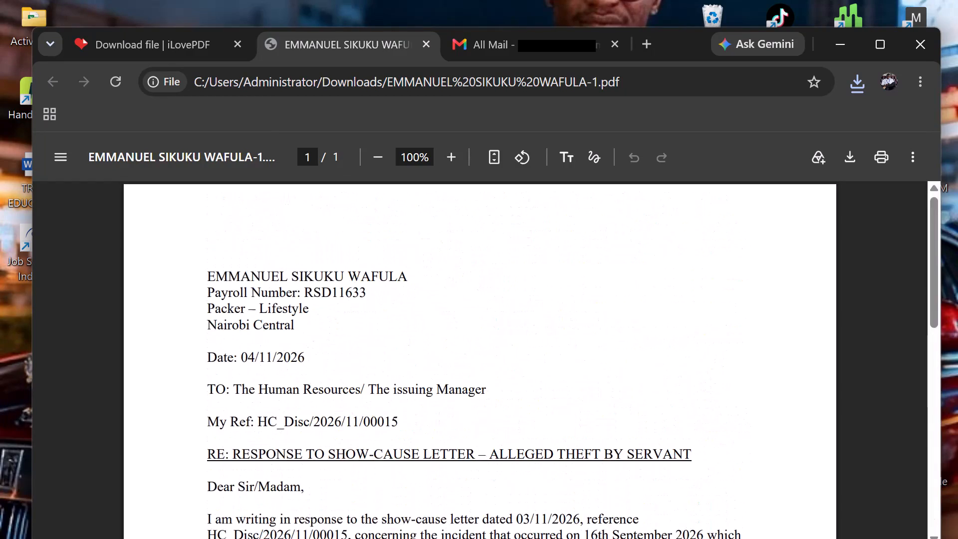
scroll(467, 367, up, 14)
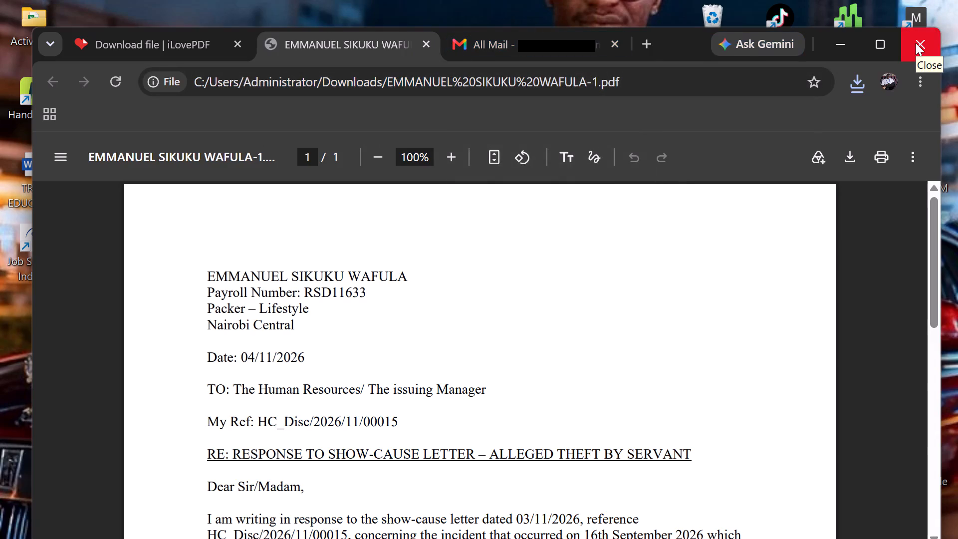
Return to iLovePDF and load the extracted page-1 letter PDF and img20261104_21551847 from Downloads into the Merge PDF tool.
click(160, 36)
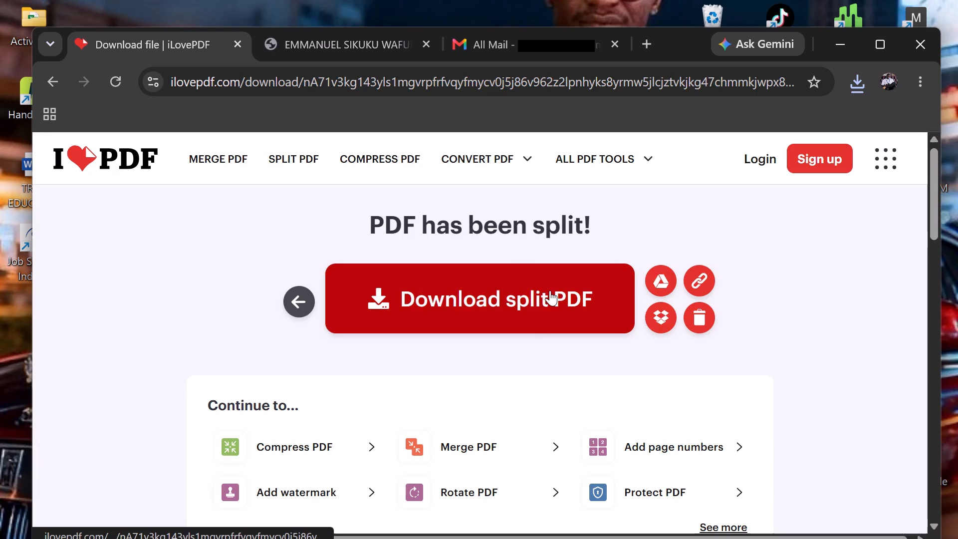
scroll(538, 317, up, 20)
scroll(538, 317, up, 20)
scroll(538, 317, up, 1)
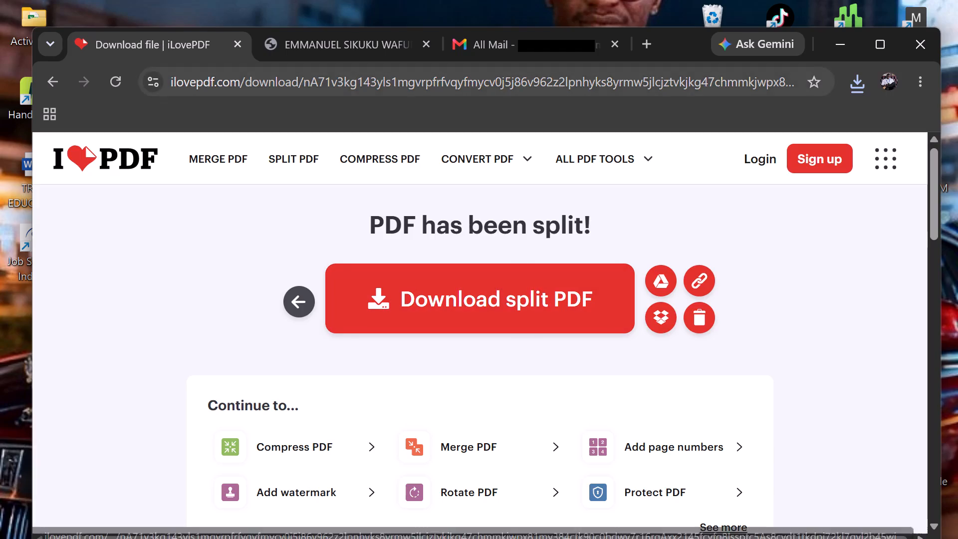
click(210, 165)
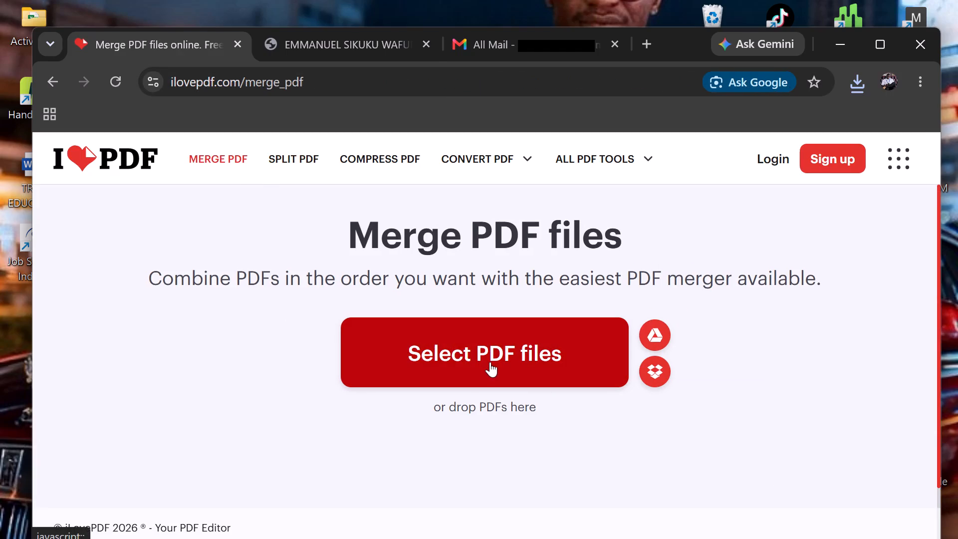
click(490, 362)
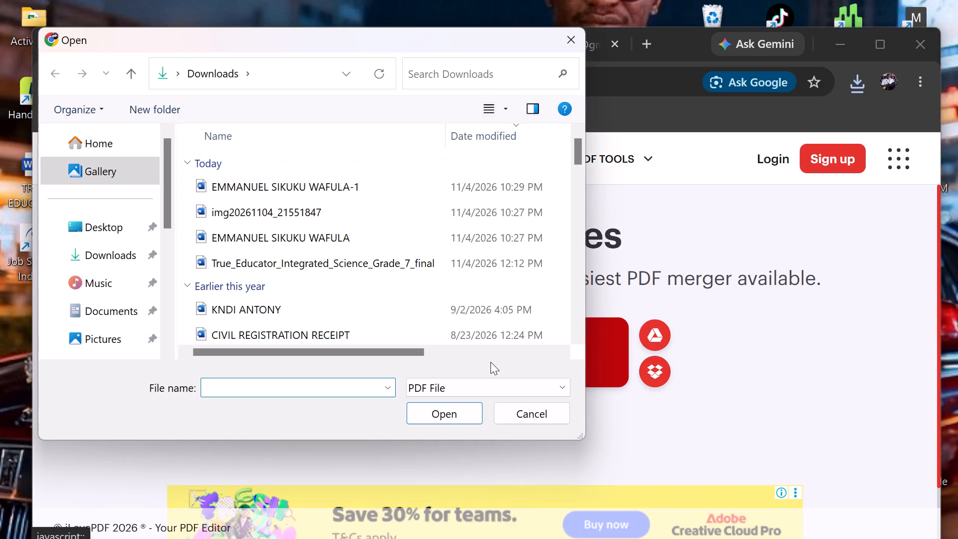
click(335, 184)
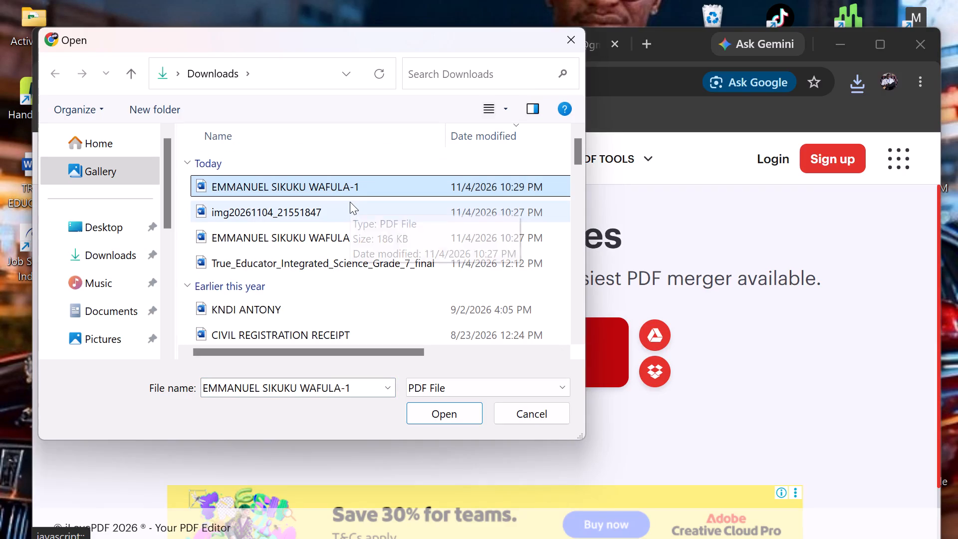
ctrl+click(354, 208)
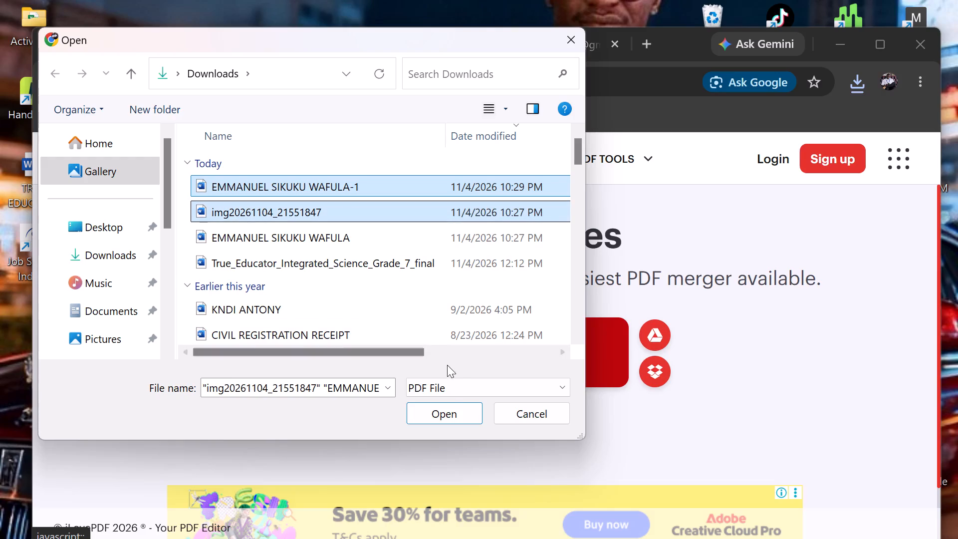
click(456, 416)
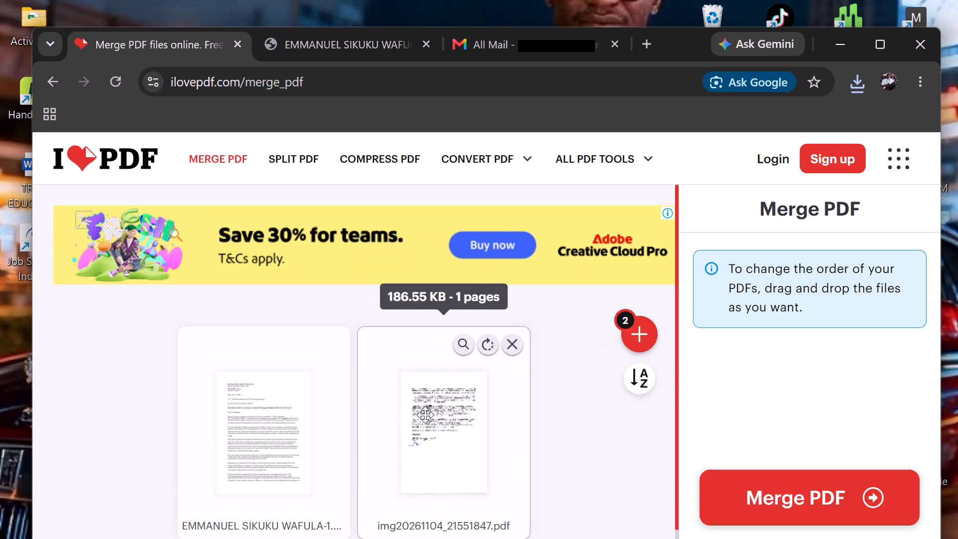
scroll(425, 415, down, 13)
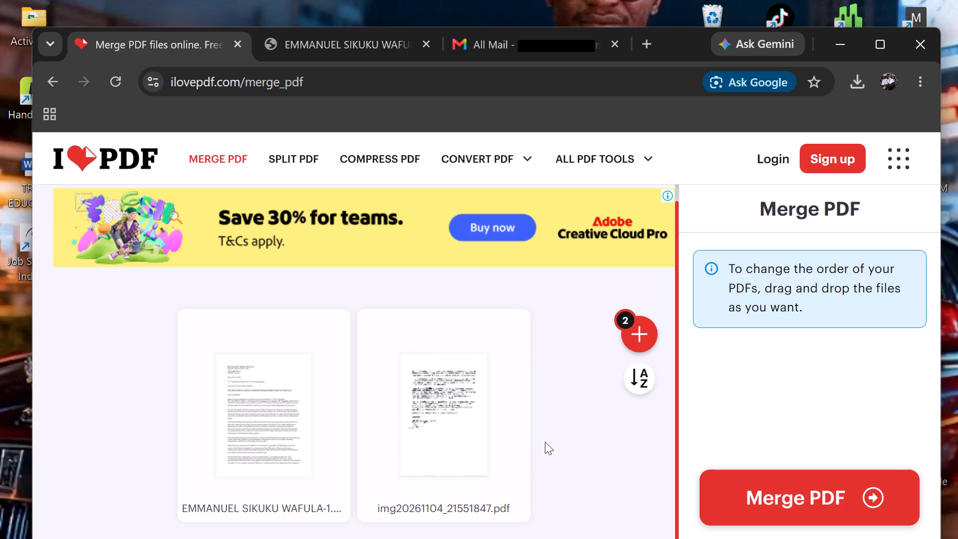
click(439, 419)
double_click(439, 419)
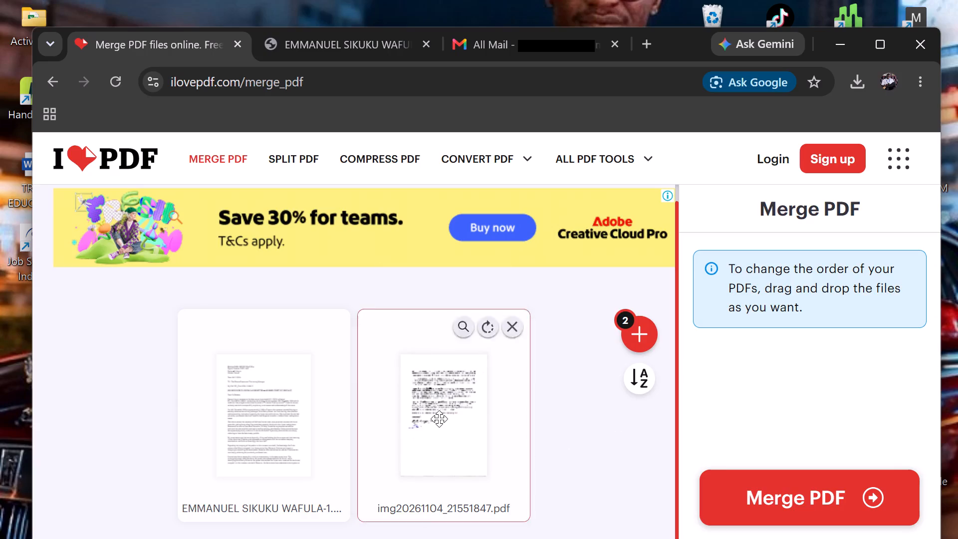
double_click(439, 419)
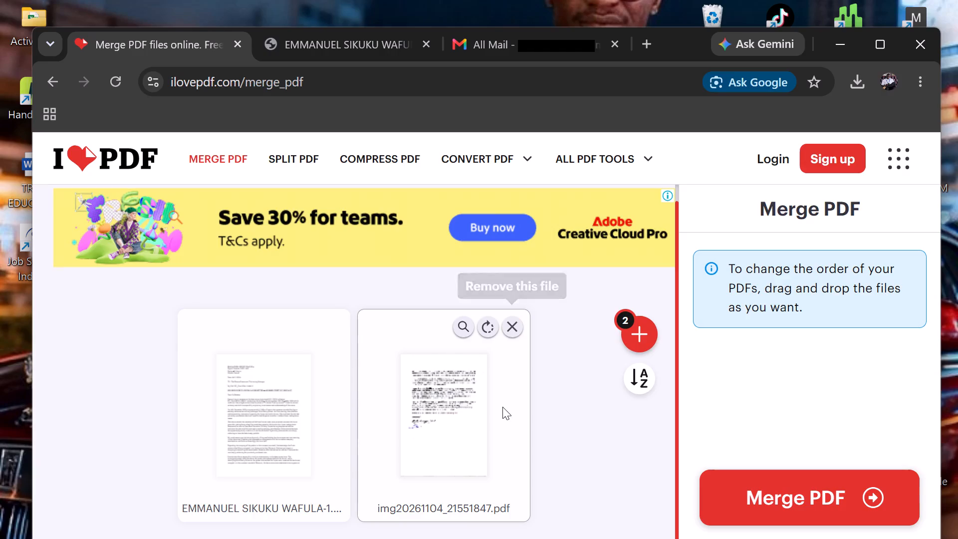
scroll(501, 411, down, 10)
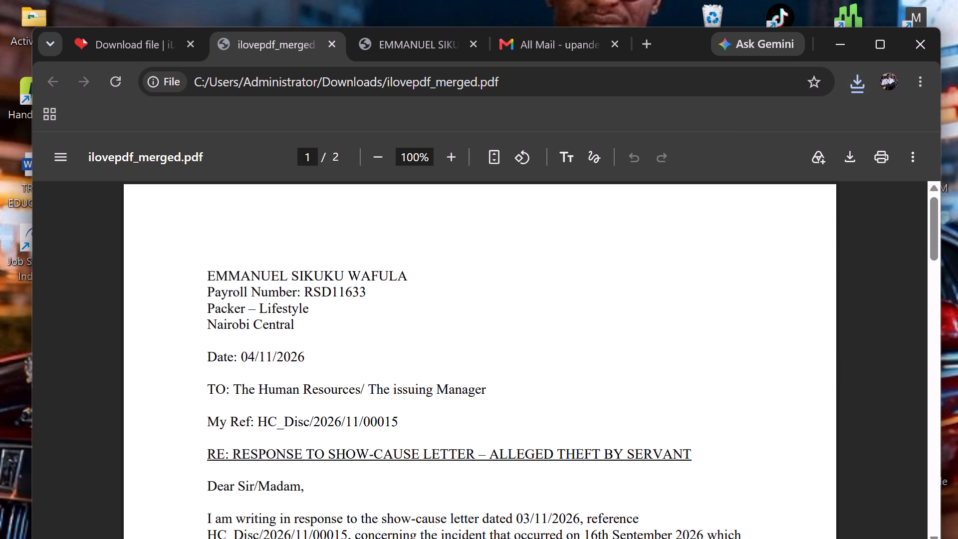
Review the merged PDF, checking how the end of page 1 continues onto the scanned page 2 and its signature block.
scroll(451, 374, down, 20)
scroll(451, 374, down, 20)
scroll(451, 374, down, 8)
scroll(451, 374, up, 4)
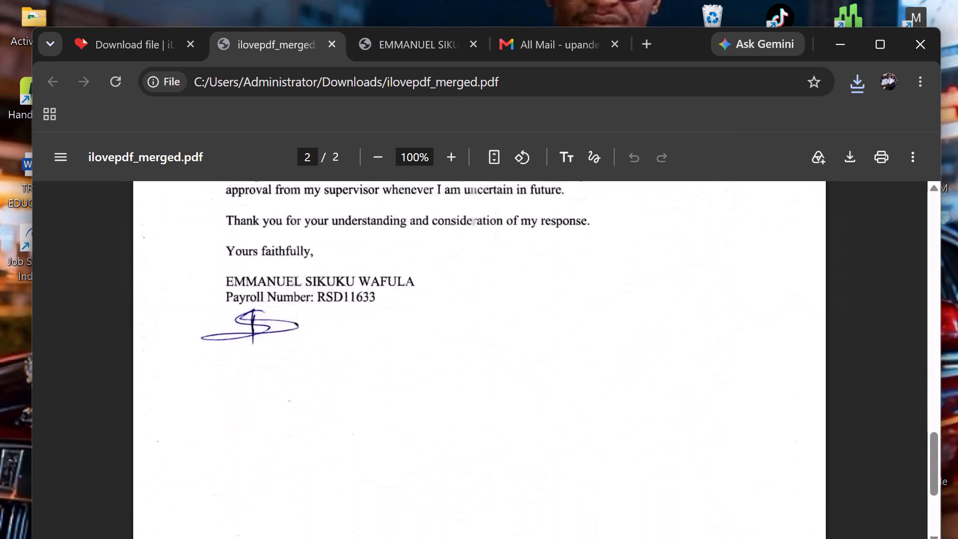
scroll(451, 374, up, 11)
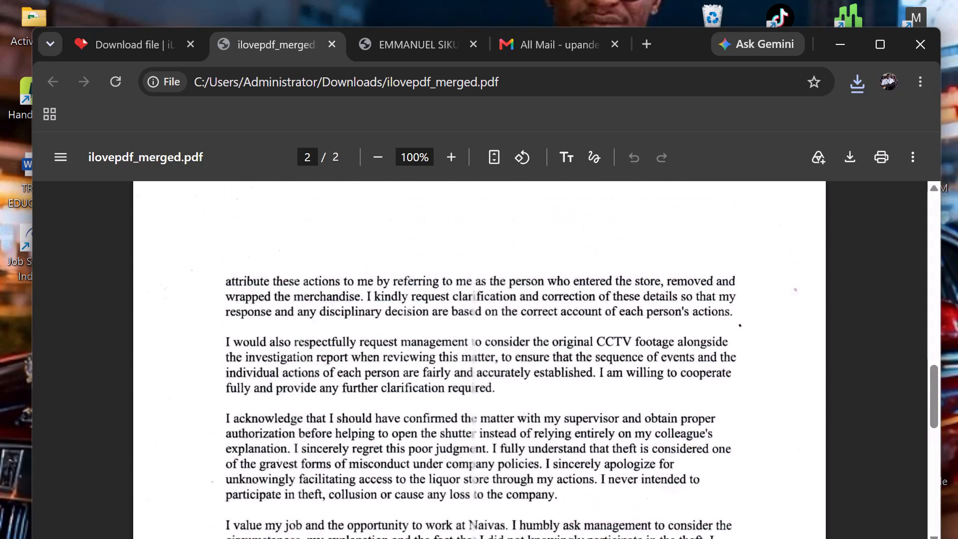
scroll(451, 374, up, 2)
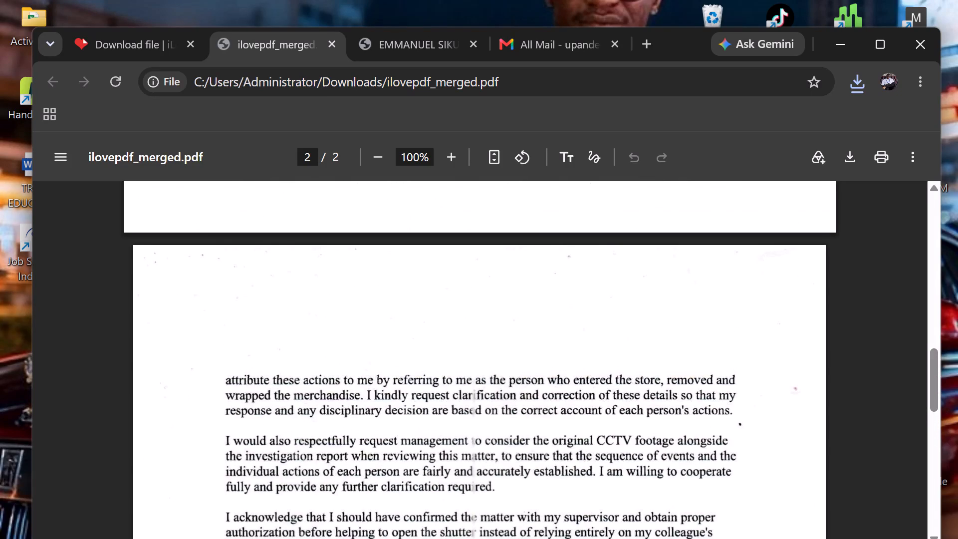
scroll(451, 374, up, 7)
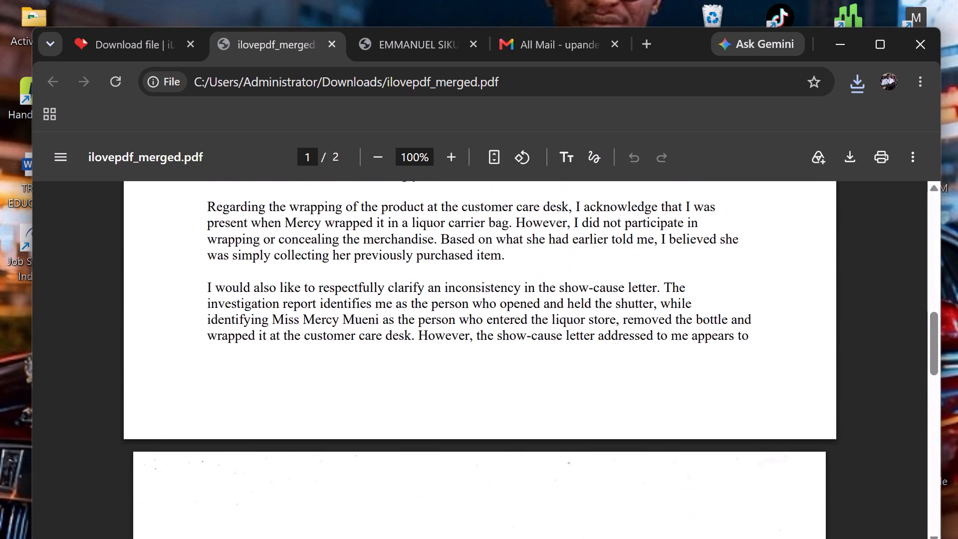
scroll(451, 374, up, 3)
scroll(451, 374, down, 13)
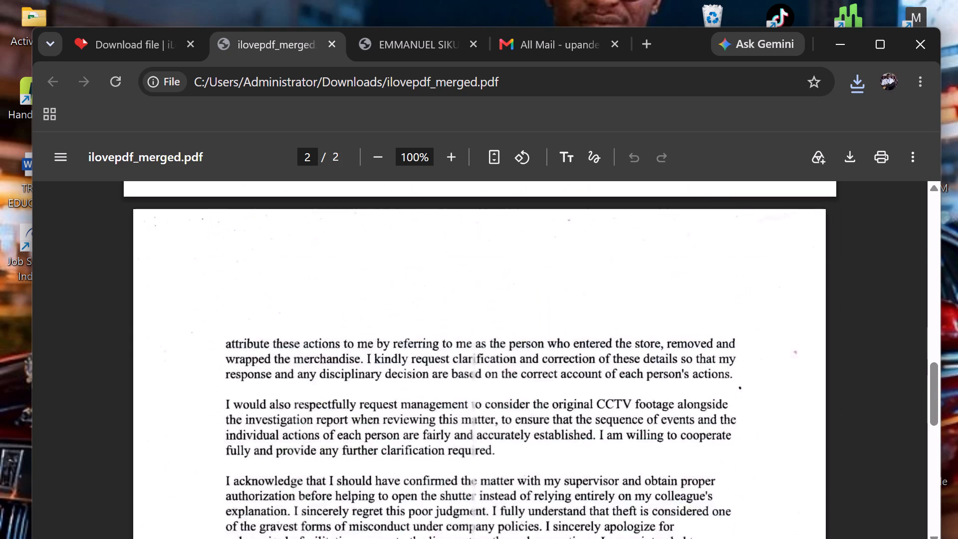
scroll(451, 374, down, 14)
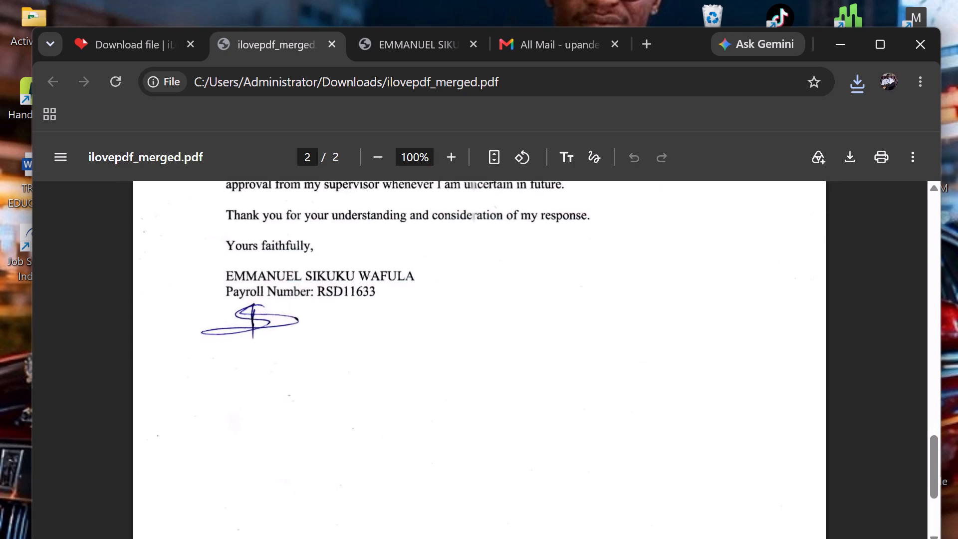
scroll(451, 374, up, 9)
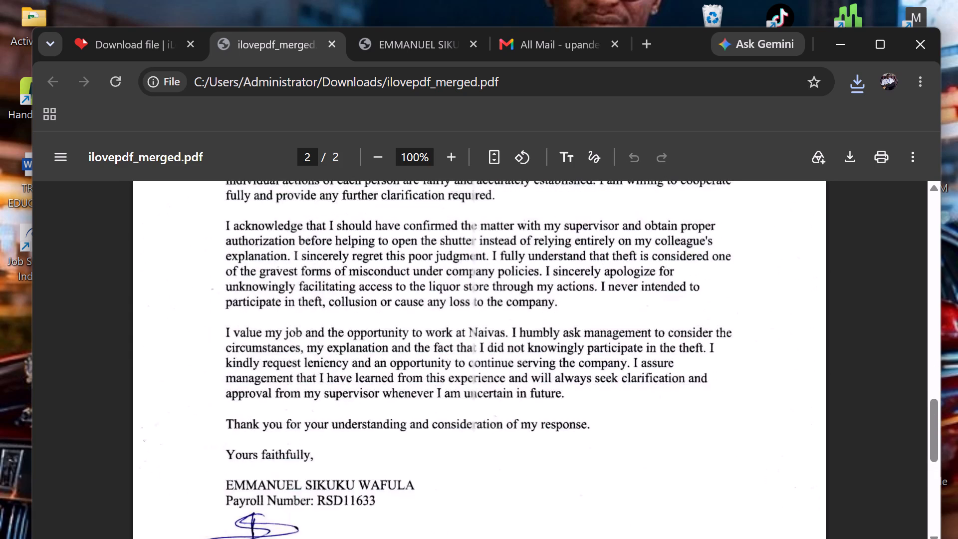
scroll(451, 374, up, 6)
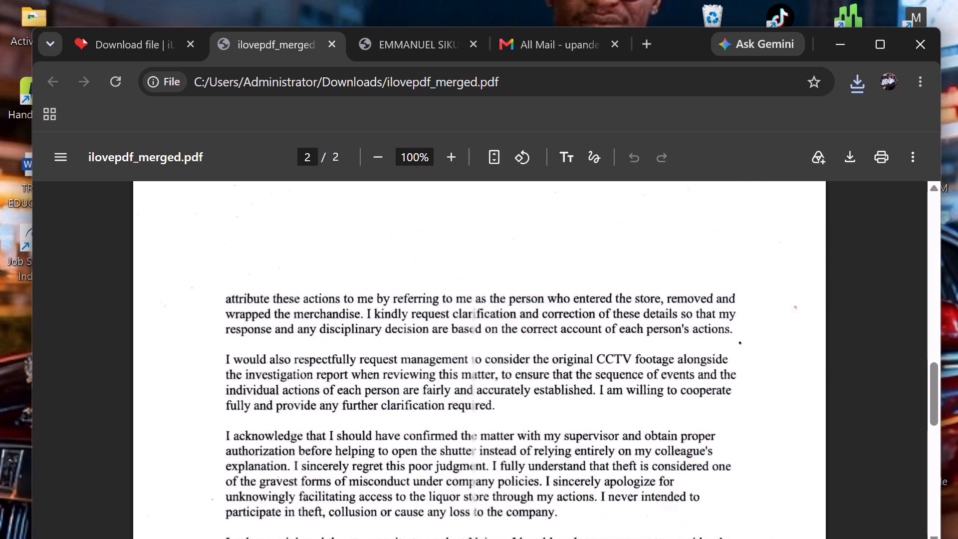
scroll(451, 374, up, 3)
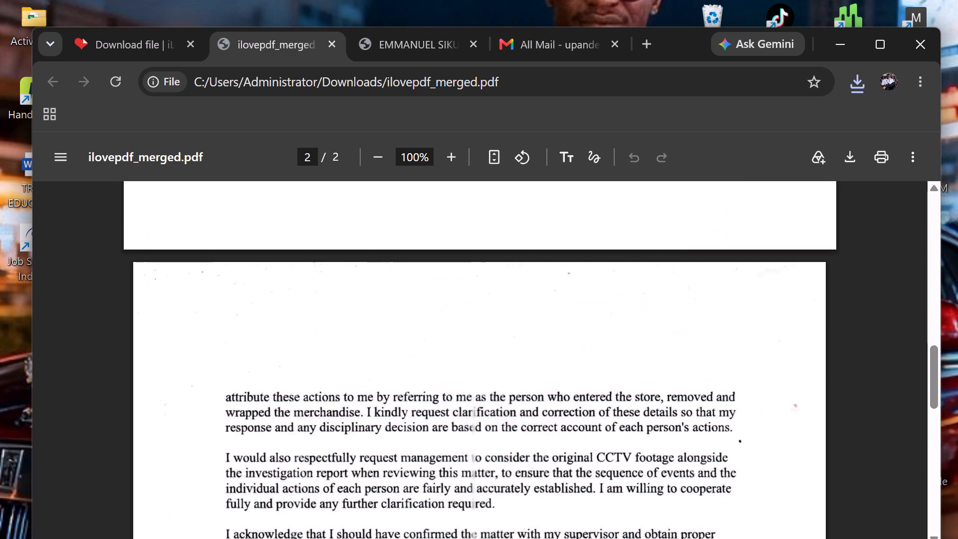
scroll(451, 374, up, 6)
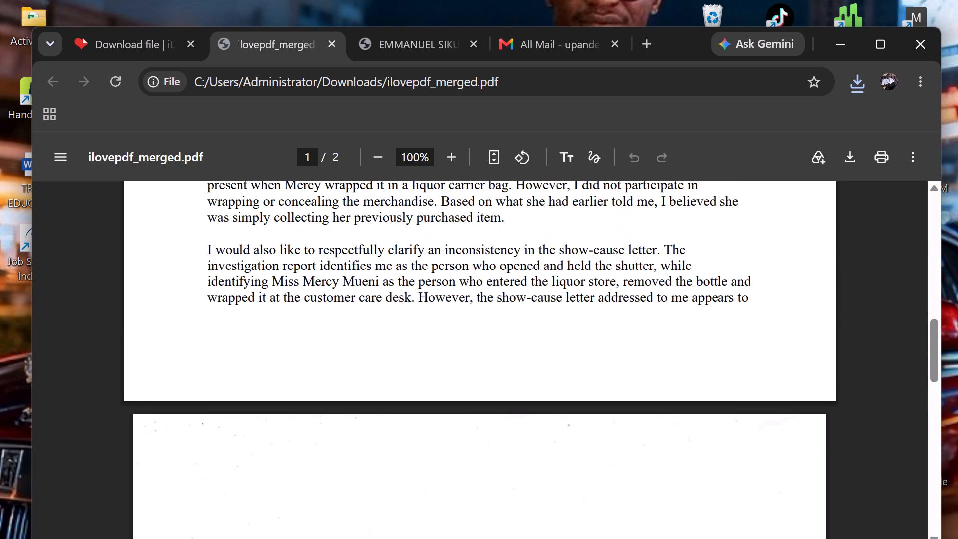
scroll(451, 371, down, 8)
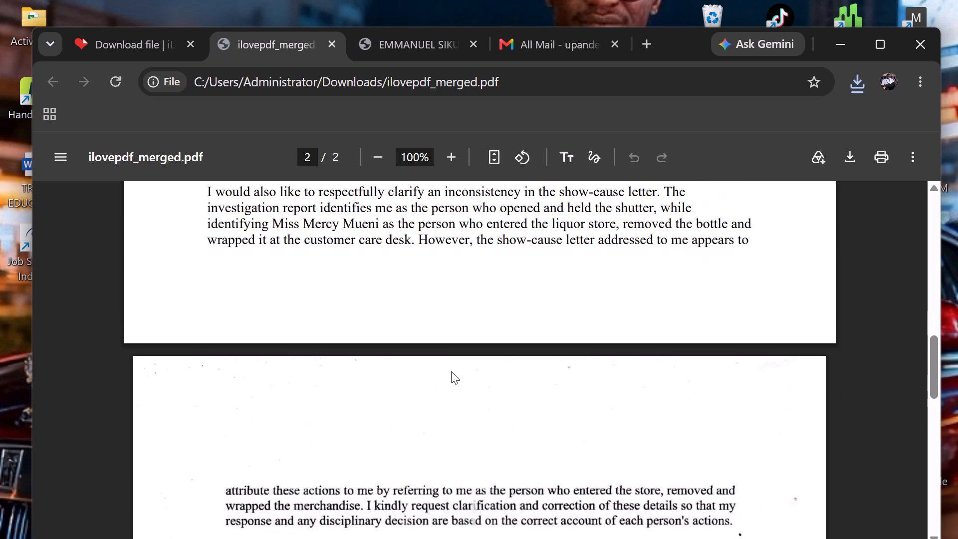
scroll(451, 371, down, 3)
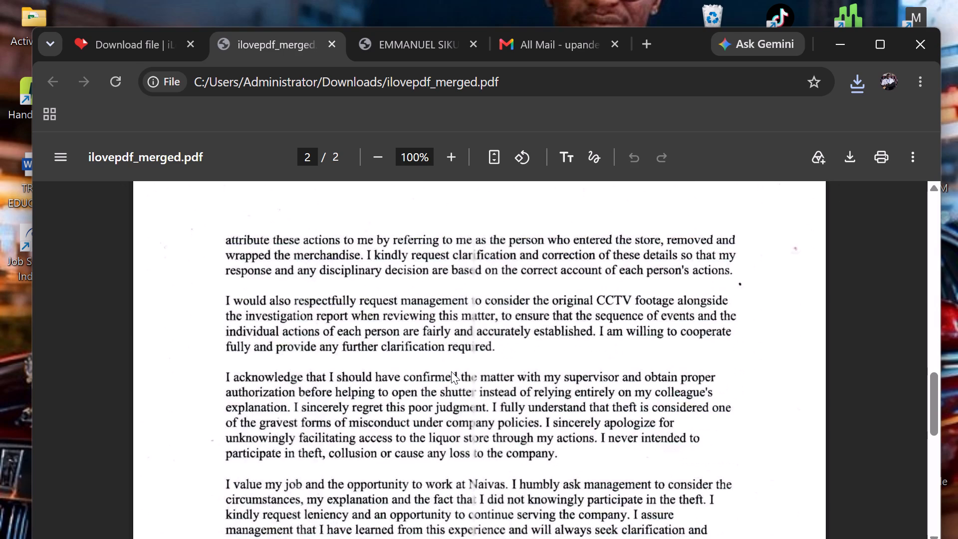
scroll(451, 371, down, 15)
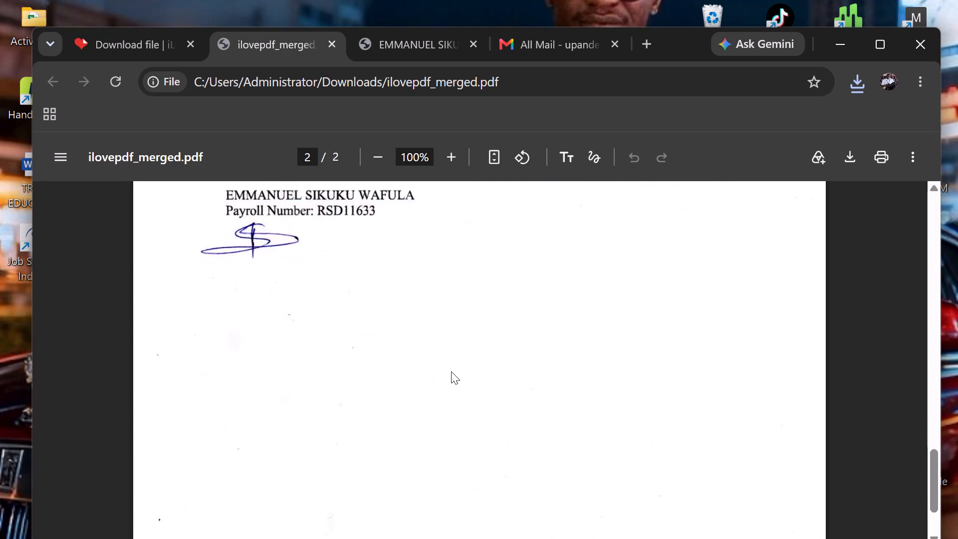
Go back to the letter's heading and read through the body paragraphs of page 1 in the merged PDF.
scroll(451, 371, up, 20)
scroll(451, 371, up, 20)
scroll(451, 371, up, 14)
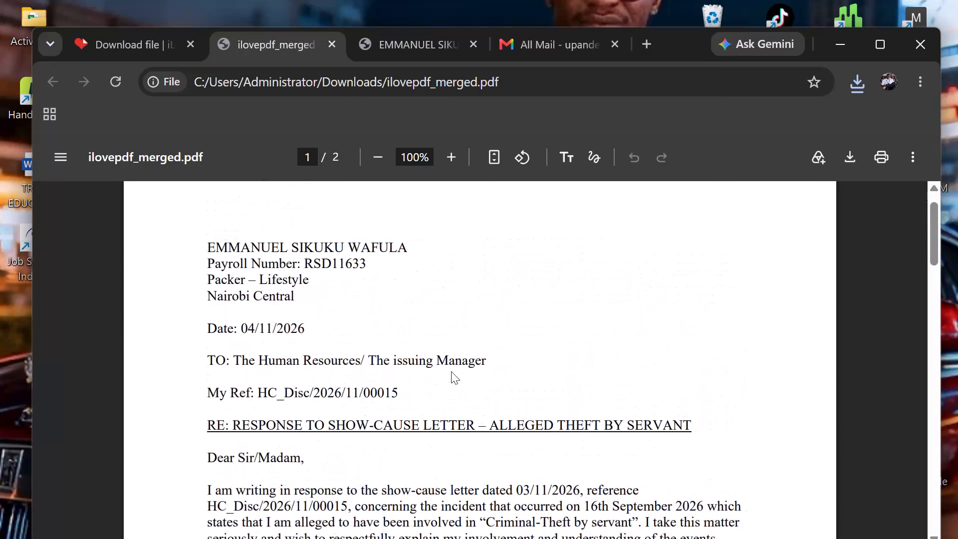
scroll(451, 371, up, 5)
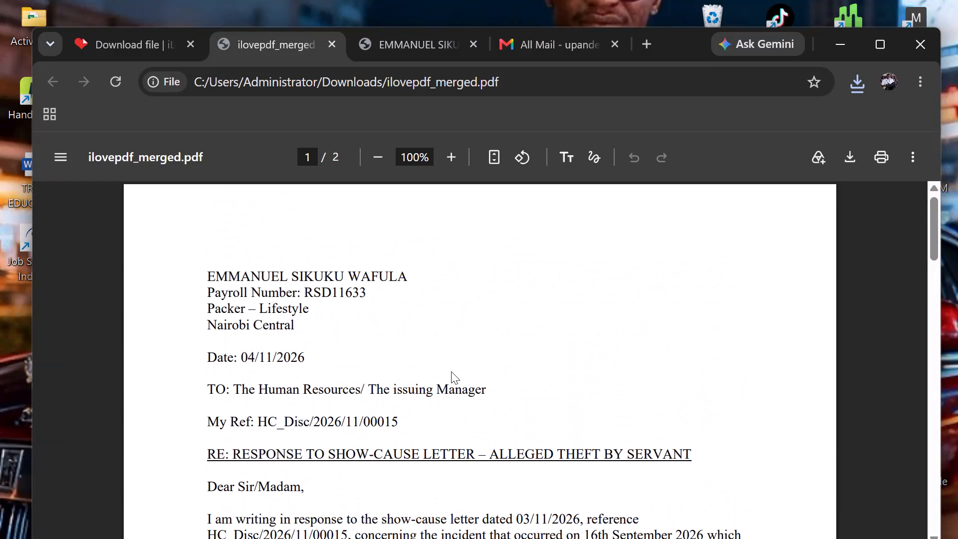
scroll(451, 371, down, 8)
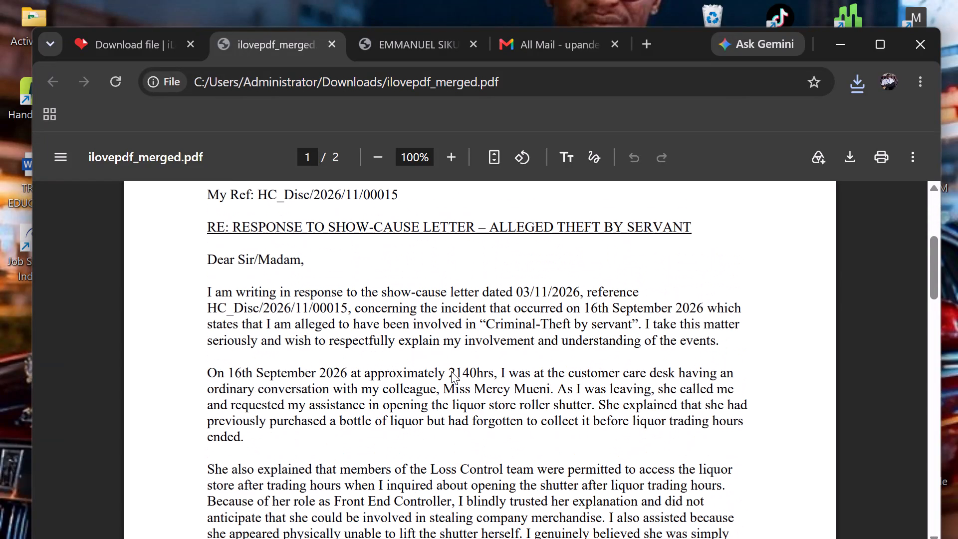
scroll(451, 371, down, 20)
scroll(451, 371, down, 20)
scroll(451, 371, down, 15)
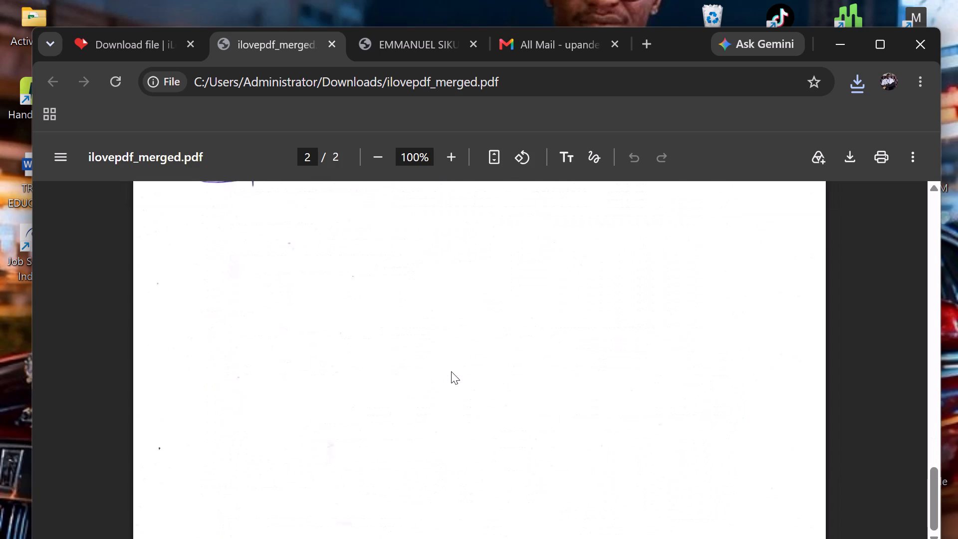
scroll(451, 371, down, 20)
scroll(451, 371, down, 6)
scroll(451, 371, up, 20)
scroll(451, 371, up, 13)
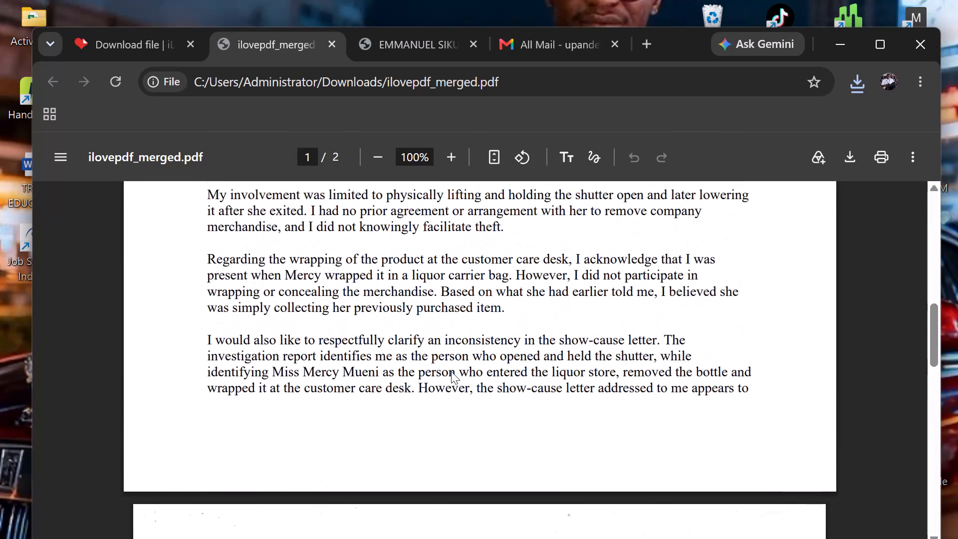
scroll(451, 371, up, 8)
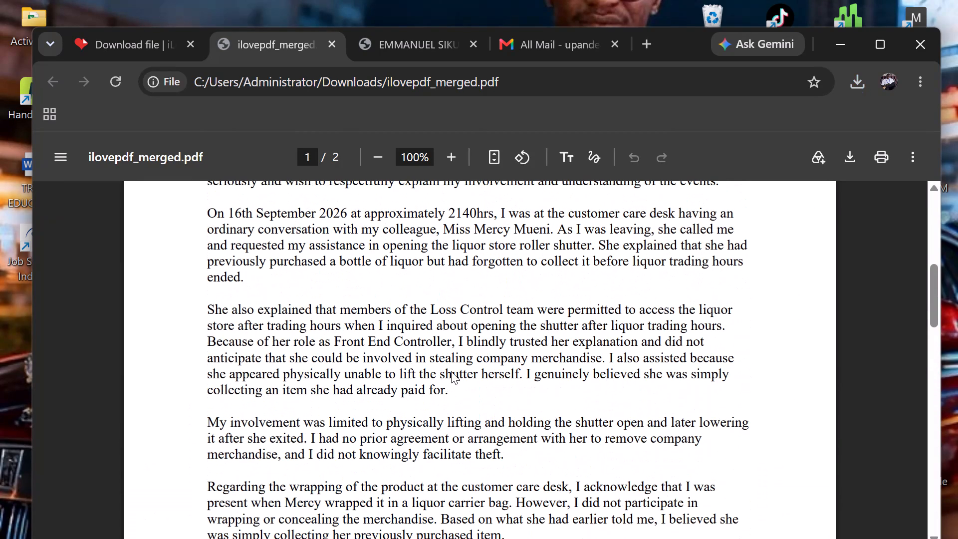
scroll(451, 371, down, 5)
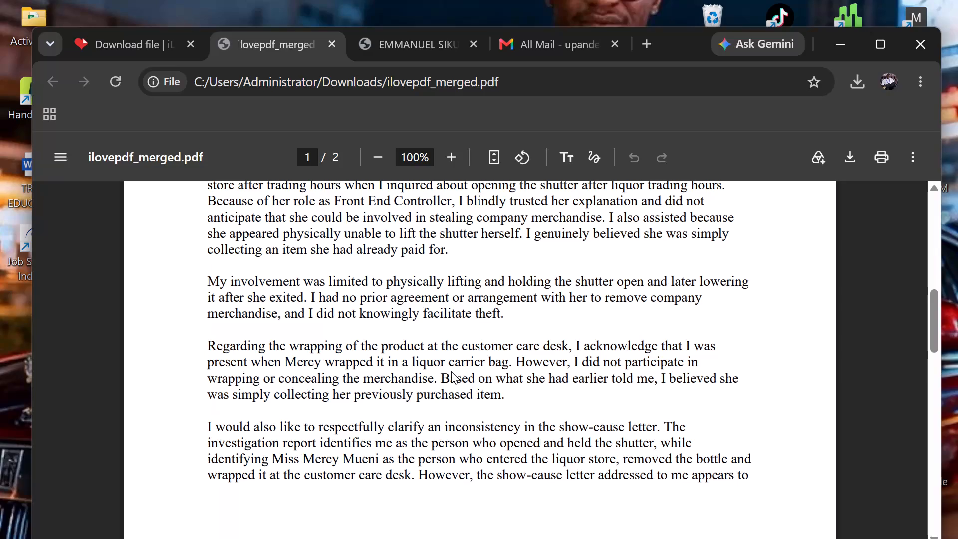
scroll(500, 377, up, 13)
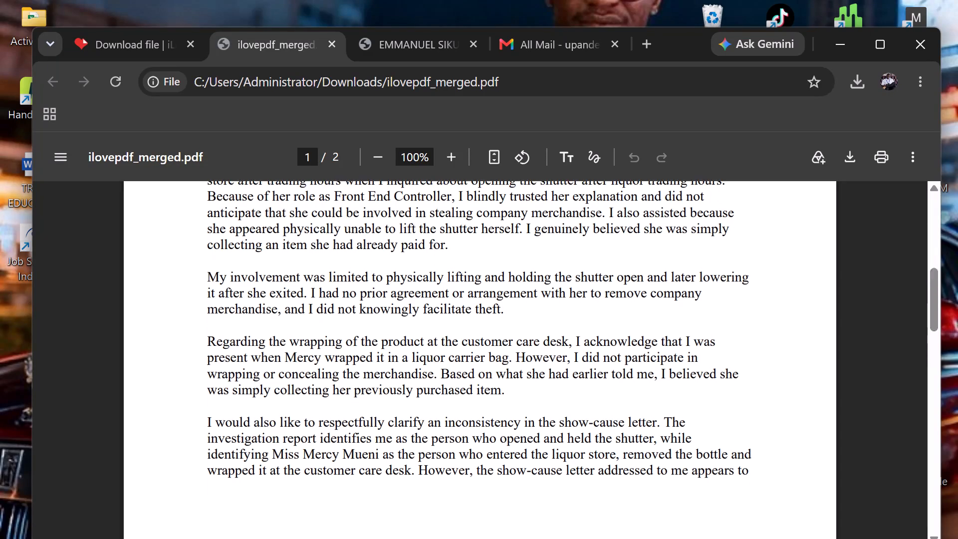
scroll(500, 377, up, 20)
scroll(500, 377, up, 20)
scroll(500, 377, up, 13)
scroll(500, 377, down, 16)
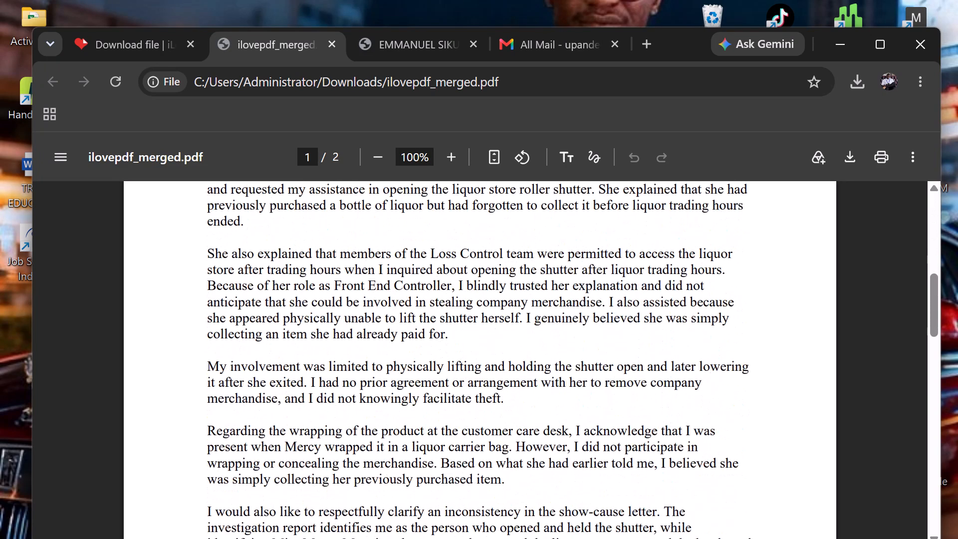
Read the scanned page 2 through to the signature, and return to the beginning of the merged letter.
scroll(500, 377, down, 17)
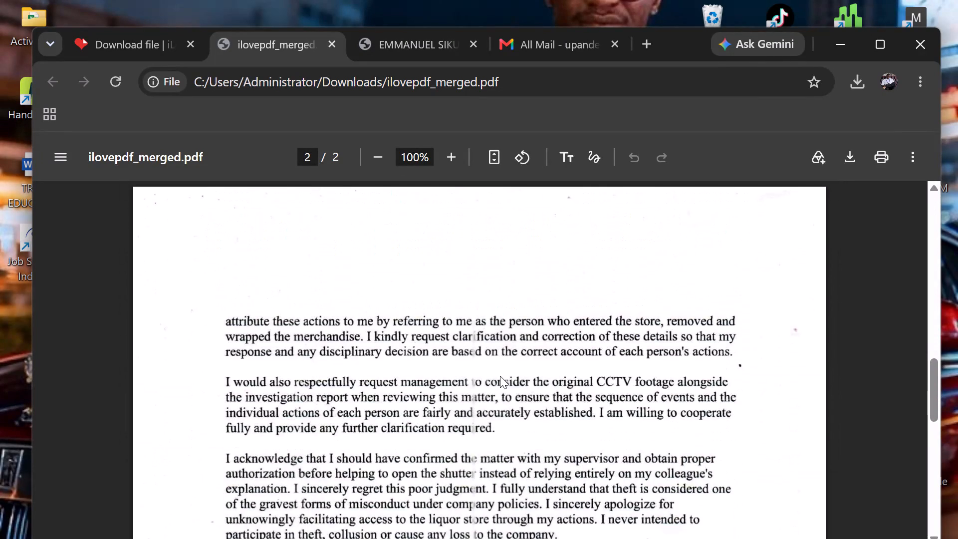
scroll(500, 376, down, 7)
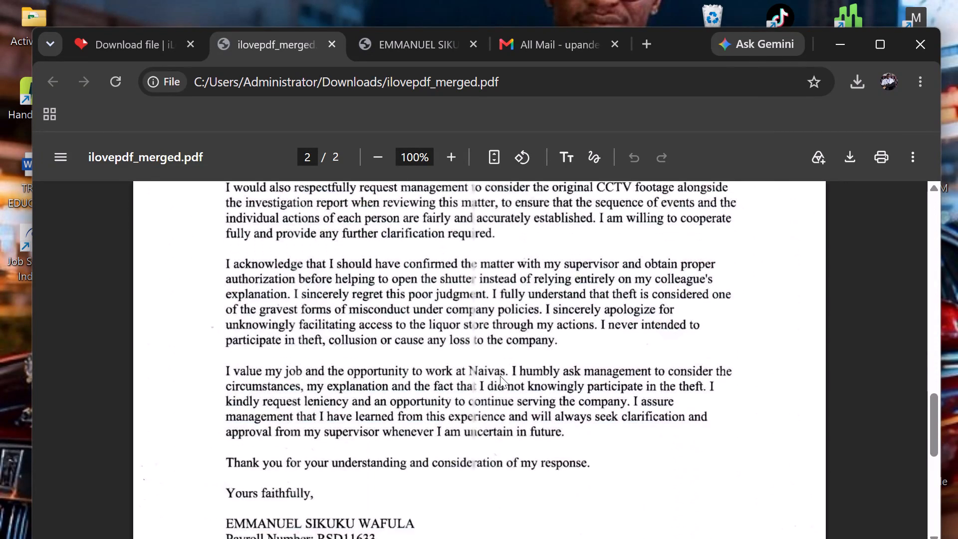
scroll(500, 376, down, 5)
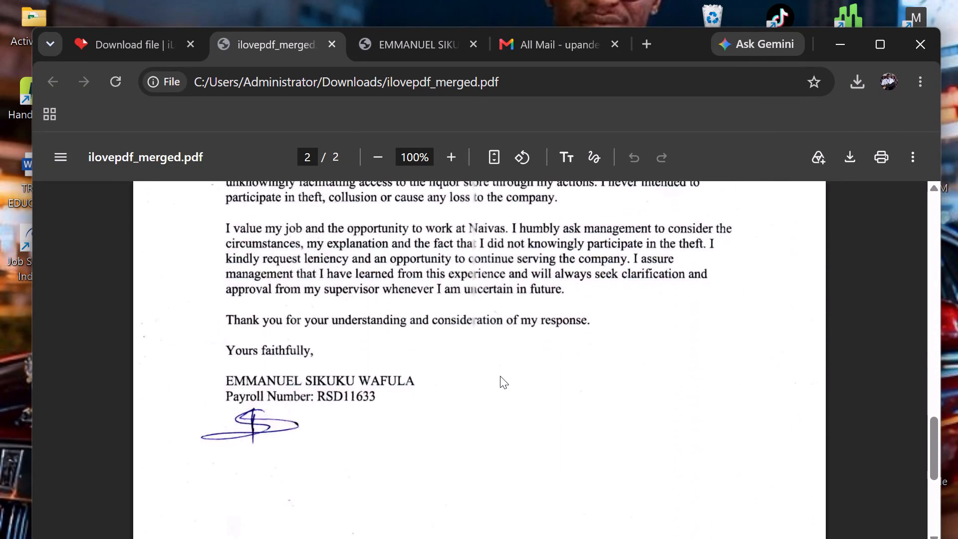
scroll(500, 376, up, 20)
scroll(500, 376, up, 20)
scroll(500, 376, up, 10)
scroll(500, 374, down, 20)
scroll(500, 374, down, 20)
scroll(500, 374, down, 2)
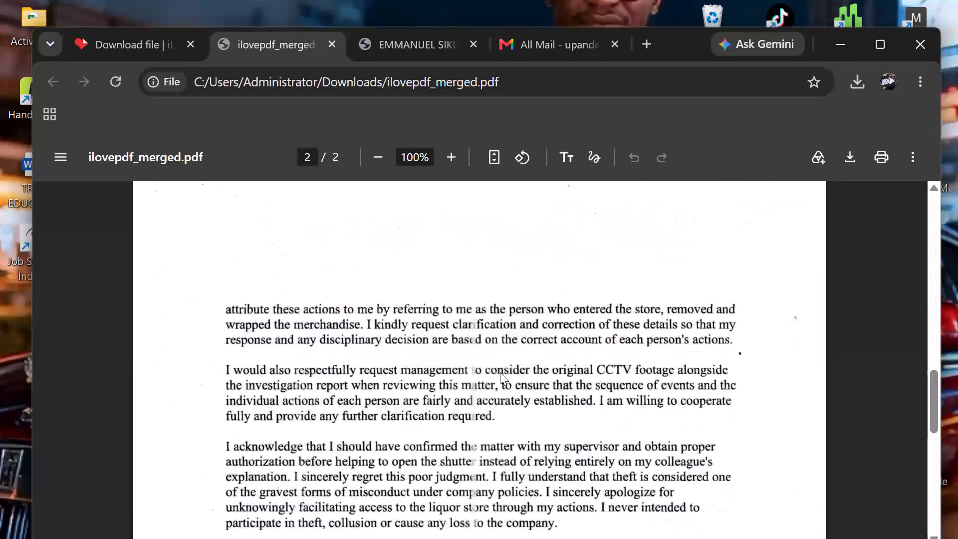
scroll(500, 372, down, 20)
scroll(500, 372, down, 17)
scroll(500, 372, up, 20)
scroll(500, 372, up, 20)
scroll(500, 372, up, 20)
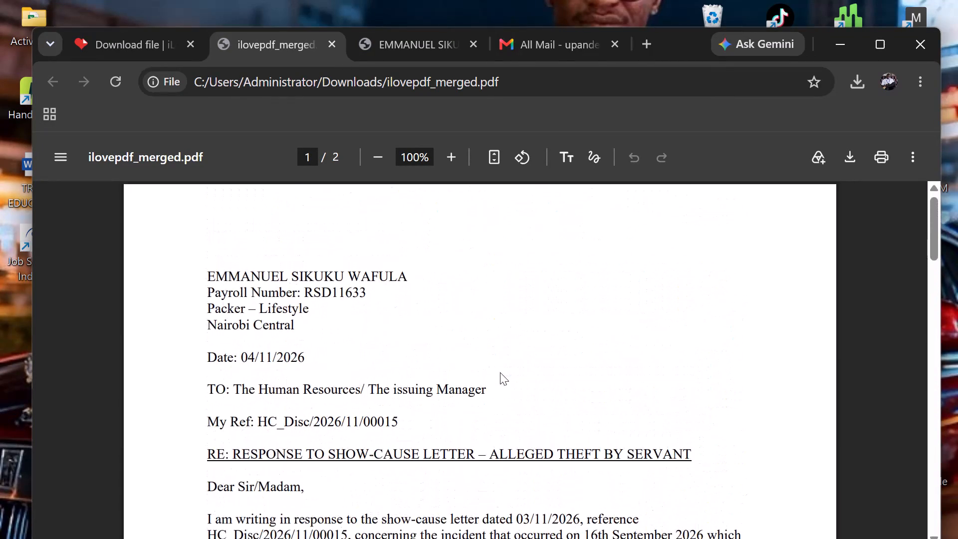
scroll(500, 372, up, 6)
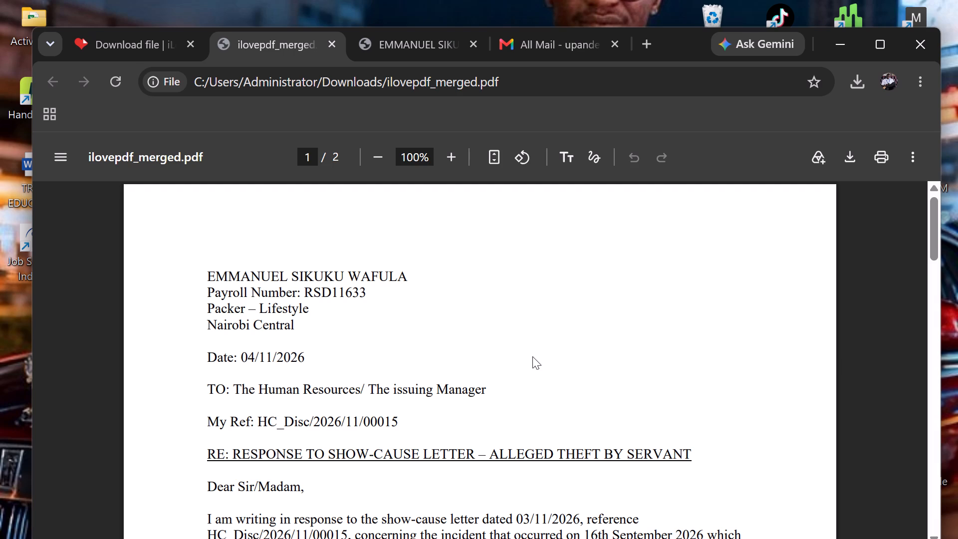
Recheck the merged letter's page transition and the scanned page's closing paragraphs and signature.
scroll(532, 356, down, 15)
scroll(532, 356, down, 20)
scroll(532, 356, down, 20)
scroll(532, 356, down, 20)
scroll(532, 356, up, 8)
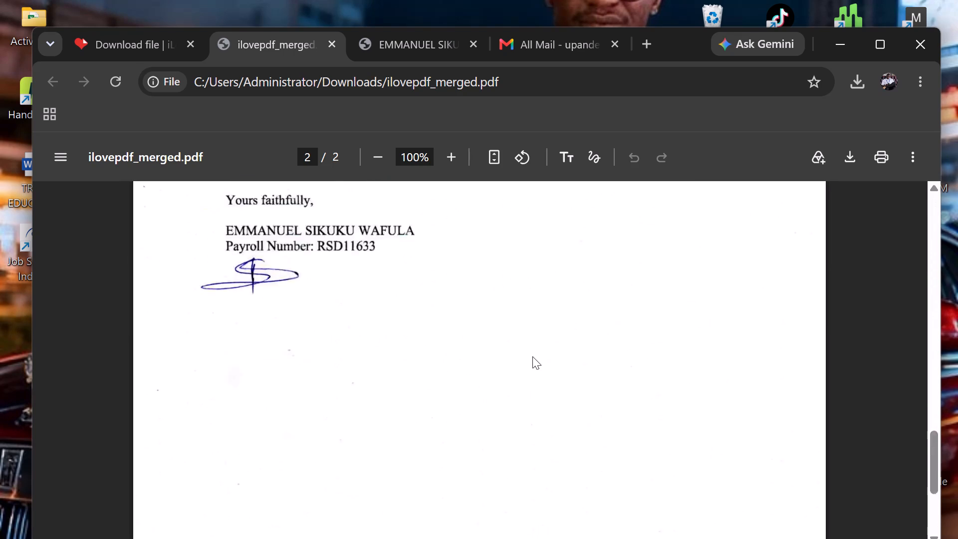
scroll(532, 356, up, 17)
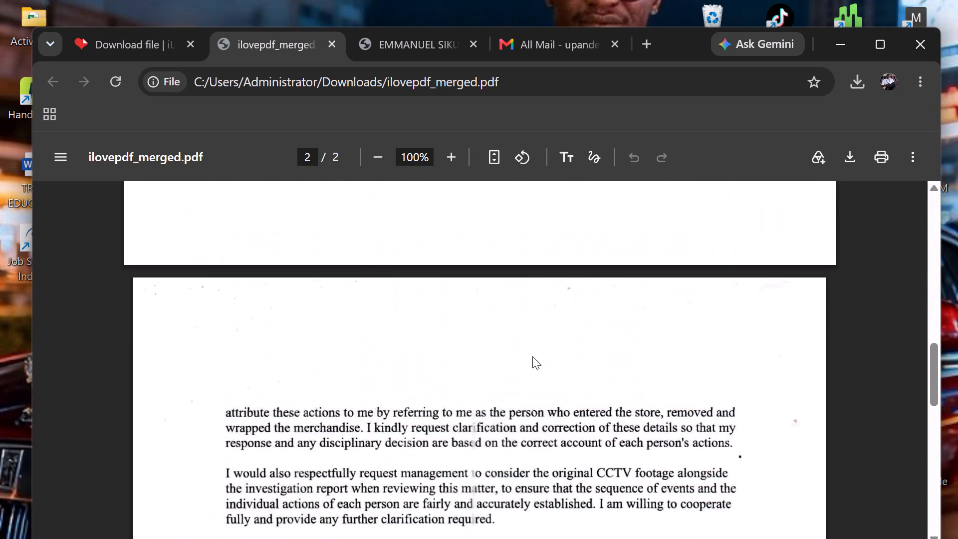
scroll(532, 356, up, 9)
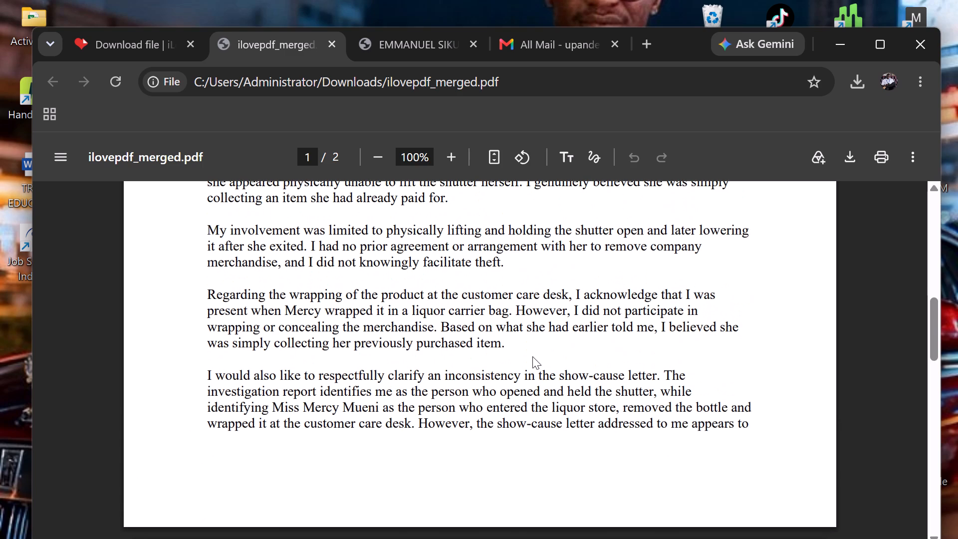
scroll(532, 356, down, 16)
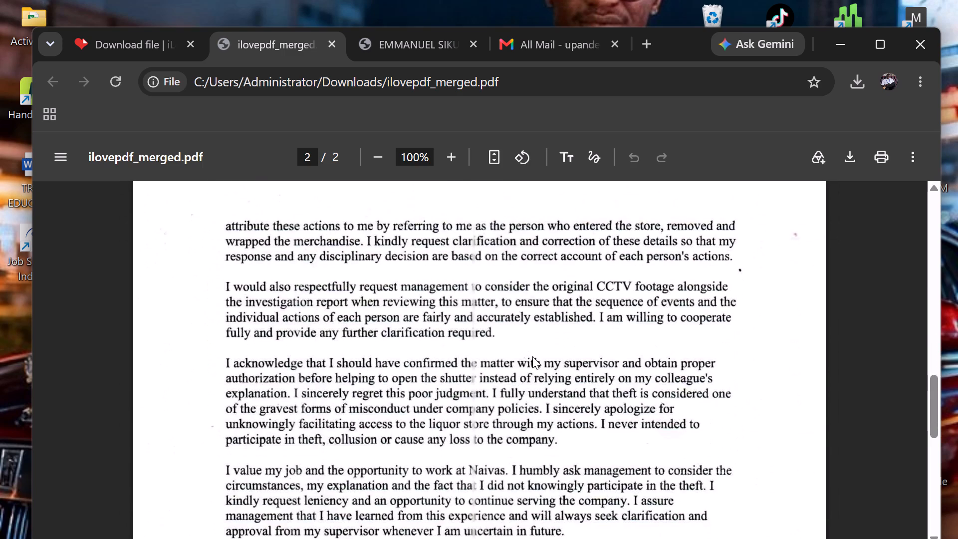
scroll(532, 356, down, 7)
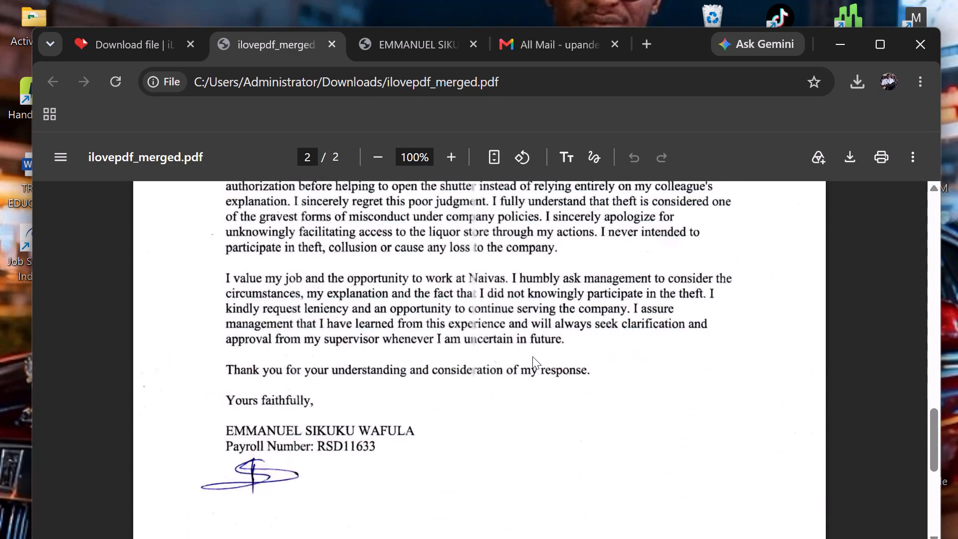
scroll(532, 356, up, 4)
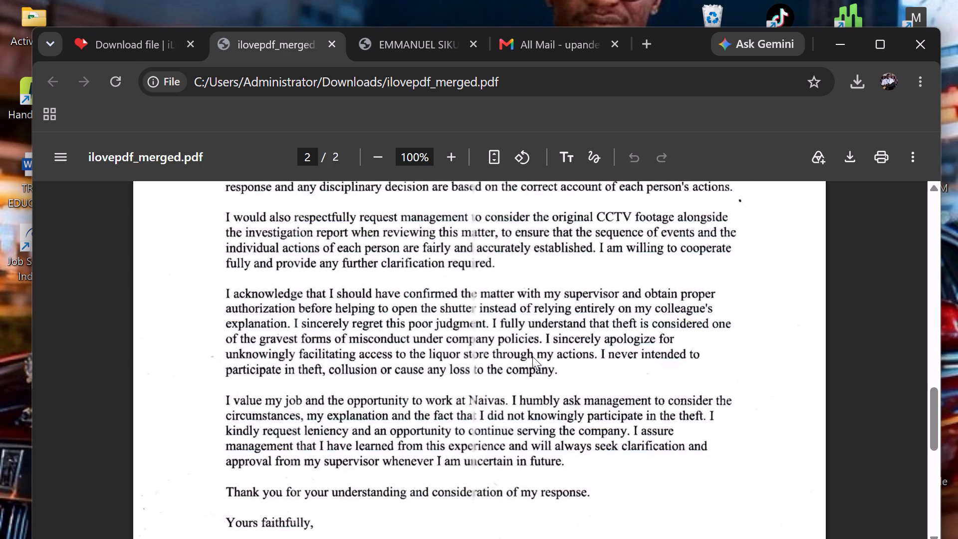
scroll(524, 377, down, 8)
Examine the closing paragraphs and signature on the scanned page 2, and return to the letter's heading on page 1.
scroll(524, 377, down, 20)
scroll(524, 377, down, 20)
scroll(524, 377, down, 4)
scroll(524, 377, up, 14)
scroll(524, 377, down, 4)
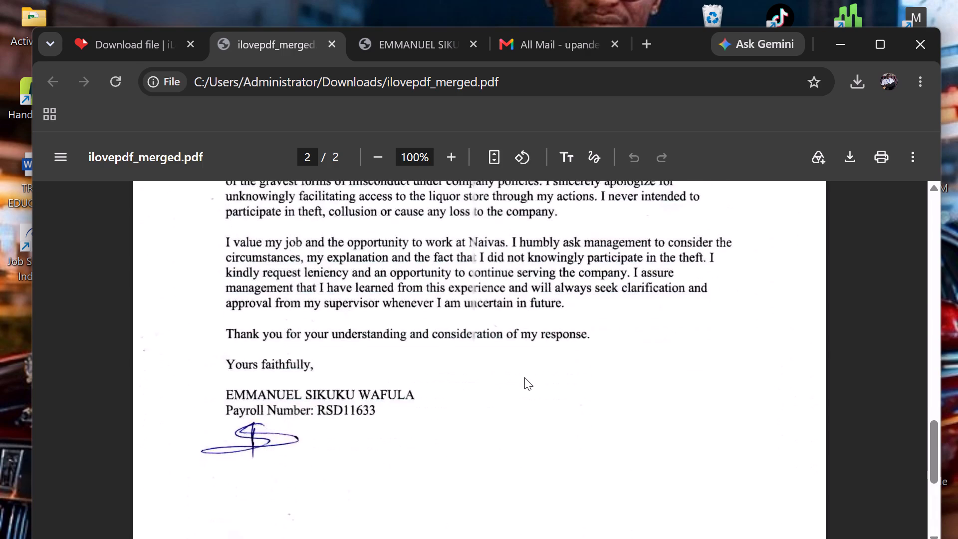
scroll(524, 377, up, 6)
scroll(524, 377, down, 8)
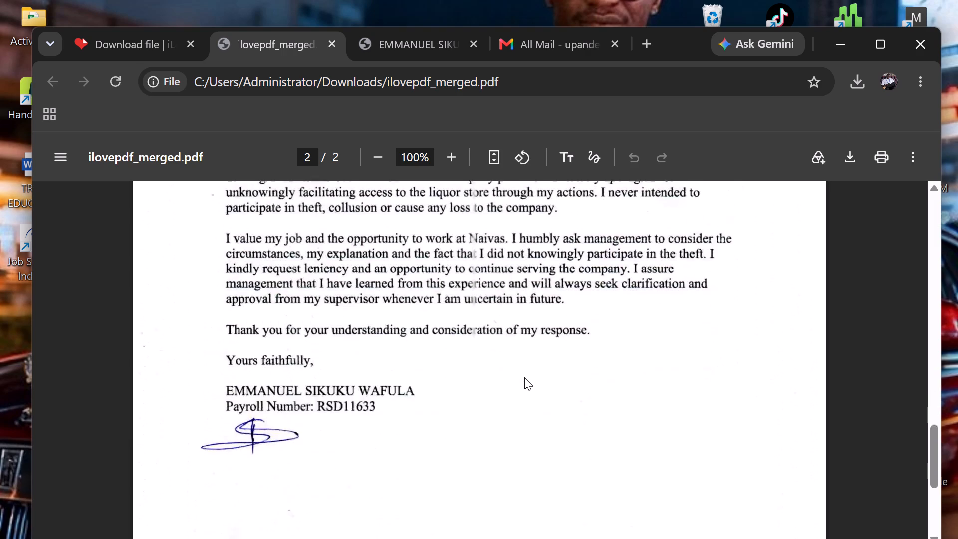
scroll(524, 377, up, 7)
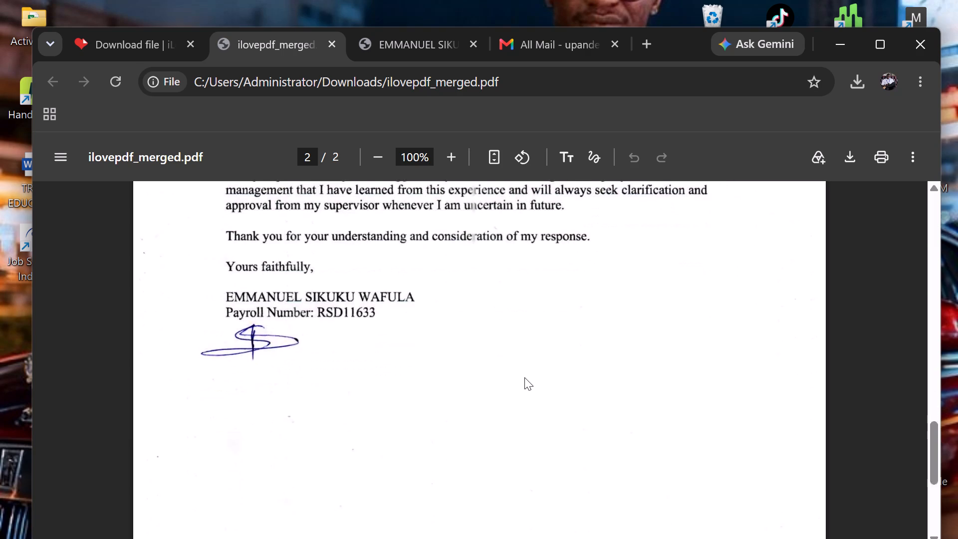
scroll(524, 377, up, 15)
scroll(524, 377, up, 9)
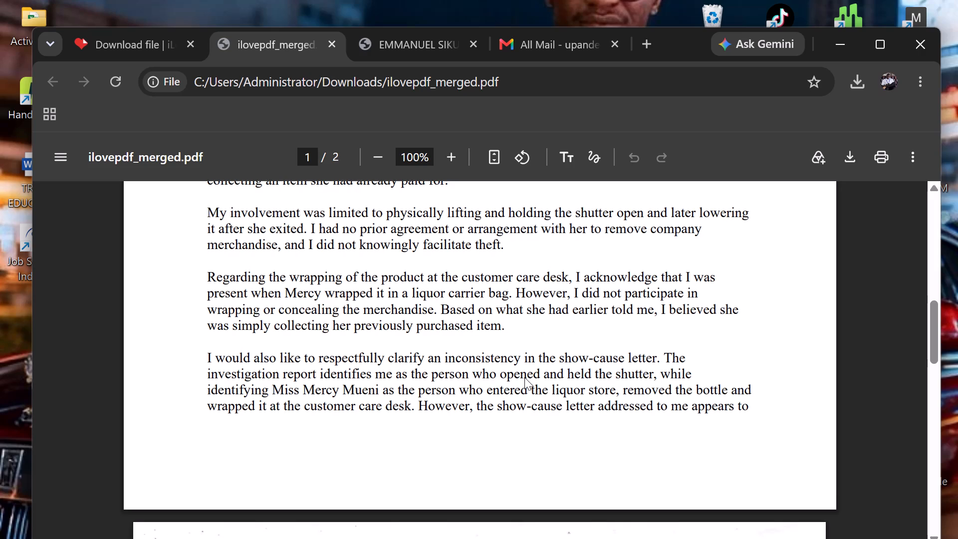
scroll(524, 377, up, 20)
scroll(524, 377, up, 13)
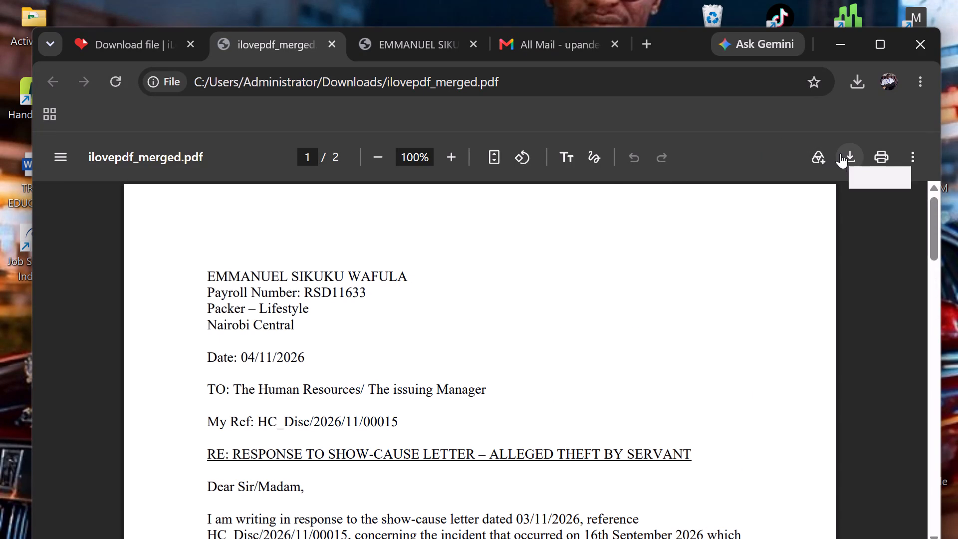
scroll(716, 284, up, 5)
Skim the merged letter from the page 1 body to the page 2 signature and back to its beginning.
scroll(716, 284, down, 14)
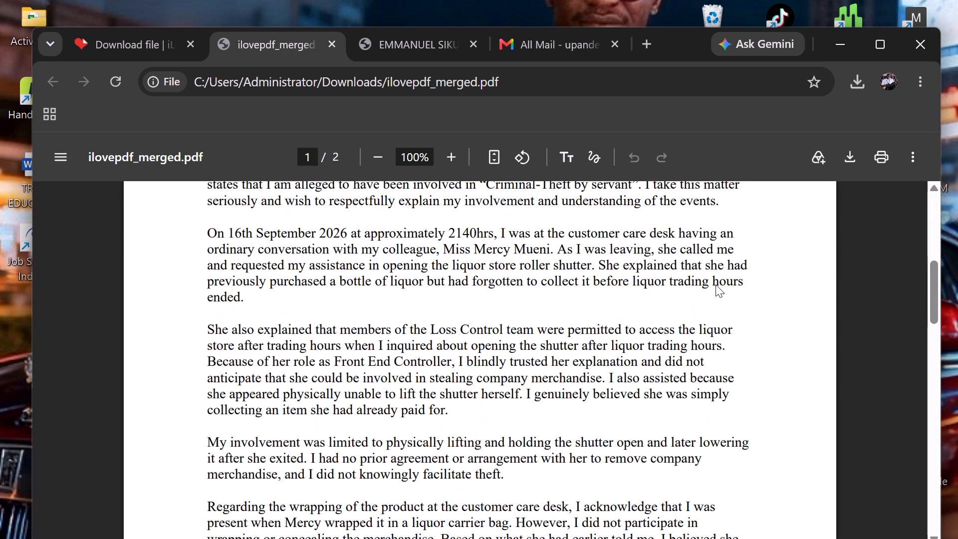
scroll(716, 284, down, 20)
scroll(716, 284, down, 14)
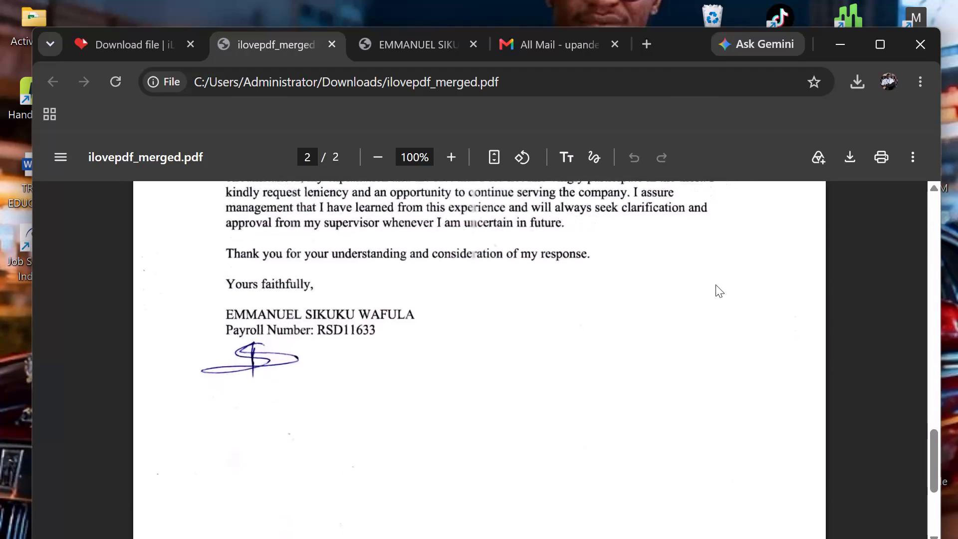
scroll(716, 284, up, 20)
scroll(716, 284, up, 18)
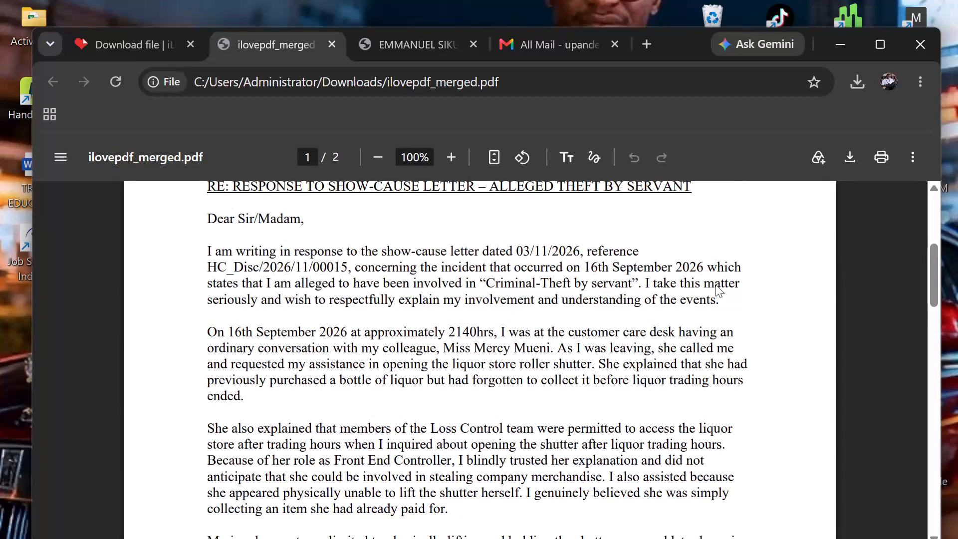
scroll(716, 284, down, 6)
scroll(716, 284, down, 20)
scroll(716, 284, down, 13)
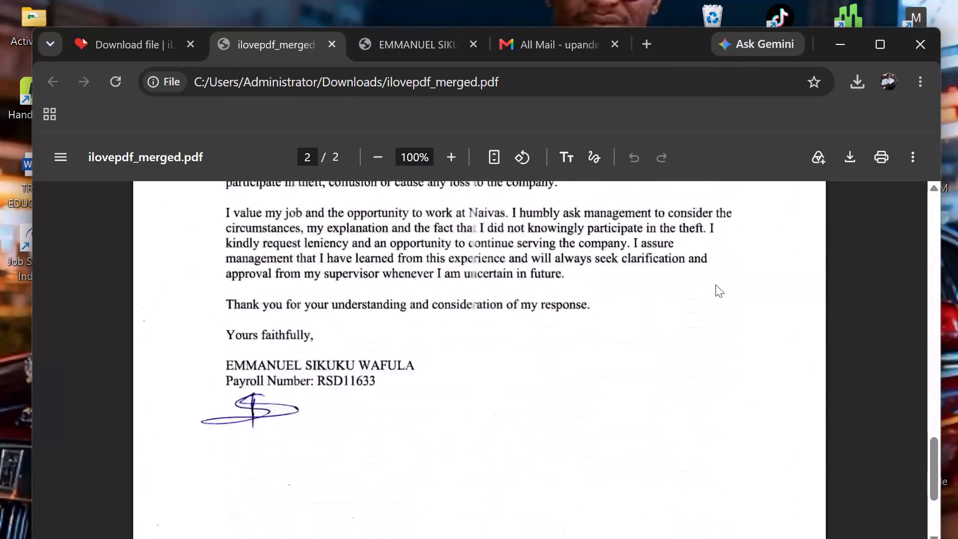
scroll(716, 284, down, 10)
scroll(716, 284, up, 7)
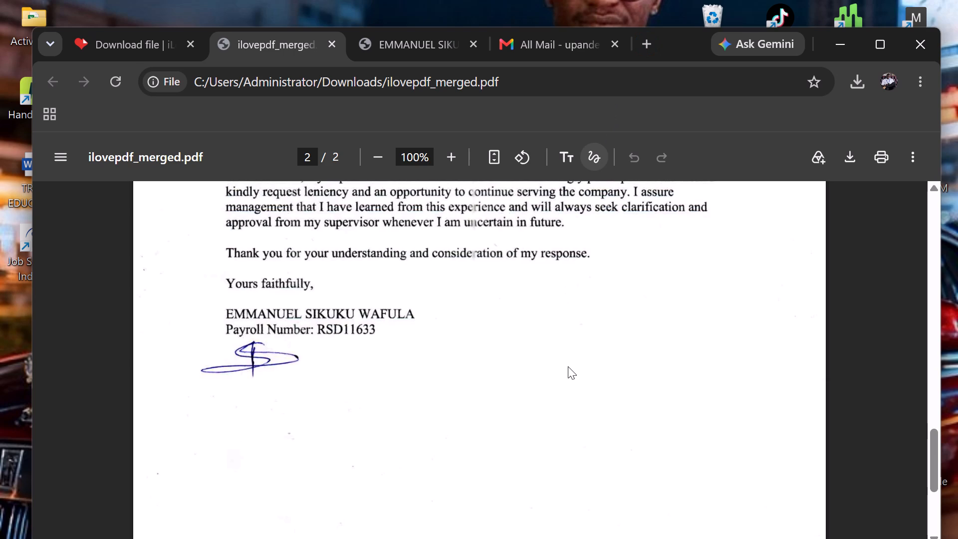
scroll(568, 366, up, 7)
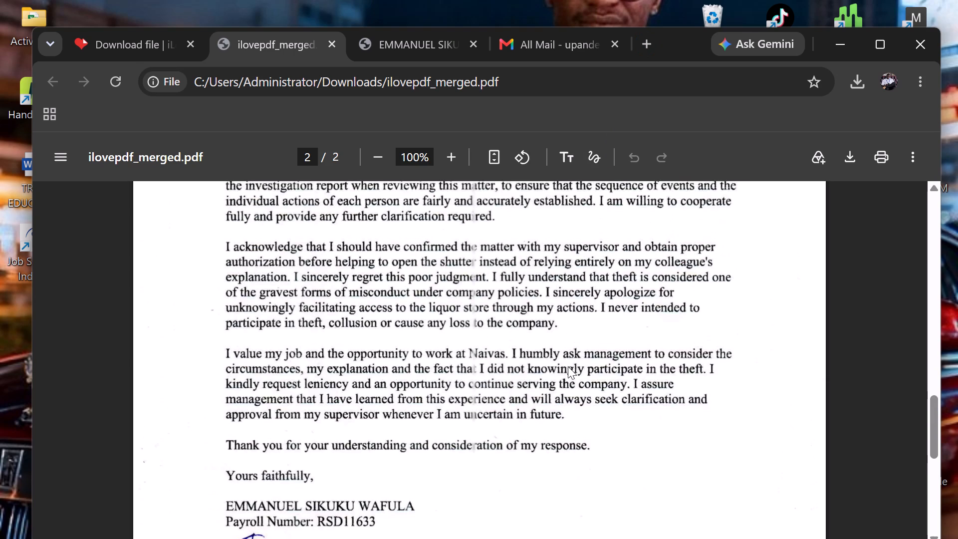
scroll(568, 366, up, 18)
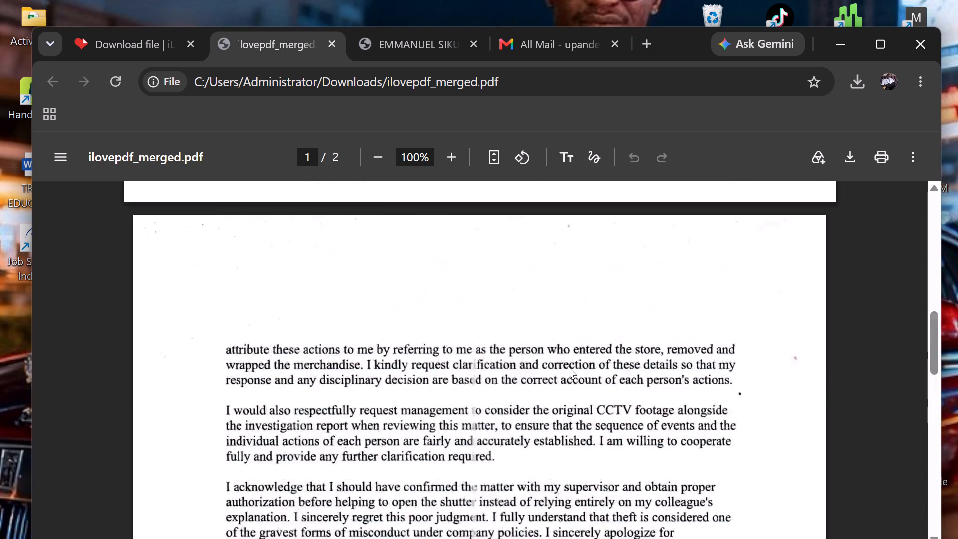
scroll(568, 366, up, 20)
scroll(568, 366, up, 20)
scroll(568, 366, up, 9)
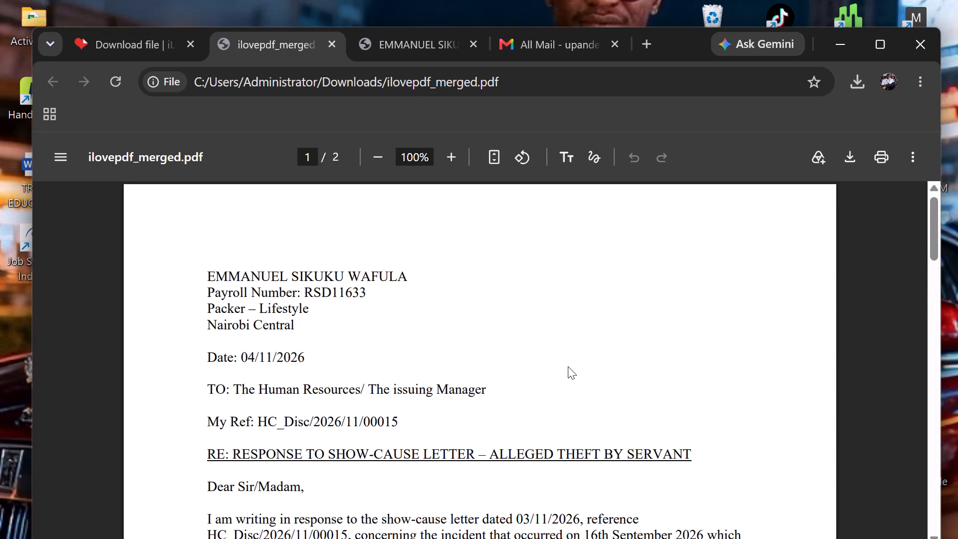
Check how the last paragraph of page 1 continues onto the top of the scanned page 2.
scroll(568, 366, down, 6)
scroll(568, 366, down, 20)
scroll(568, 366, down, 5)
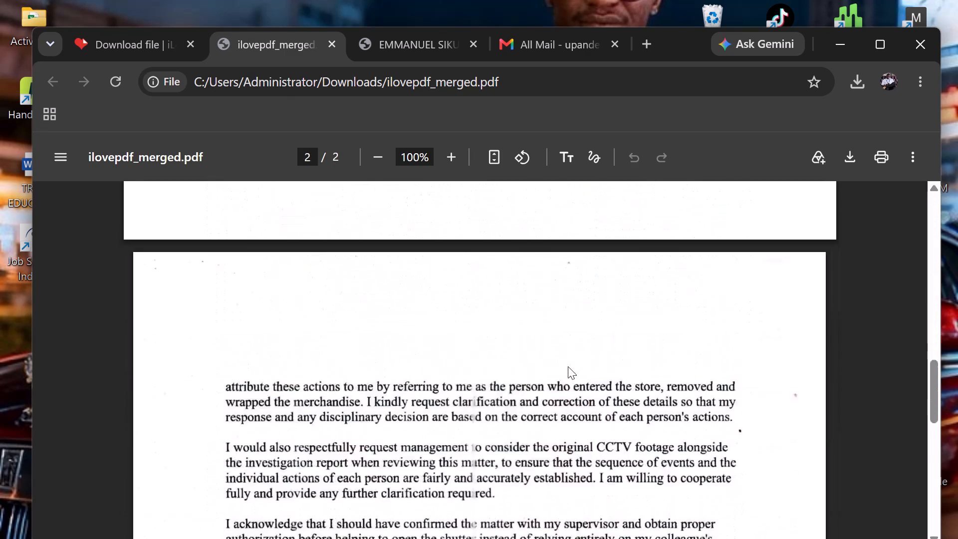
scroll(568, 366, down, 11)
scroll(568, 366, up, 10)
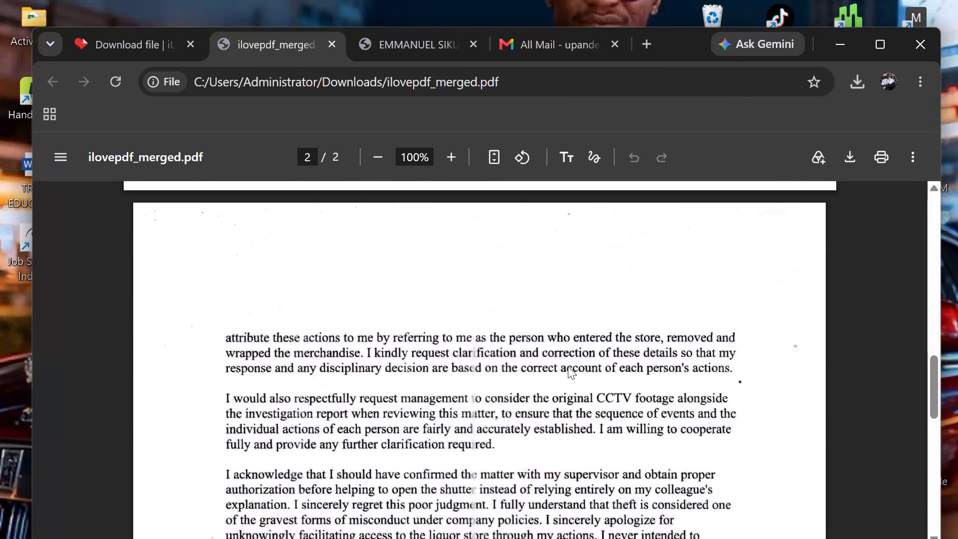
scroll(568, 366, up, 7)
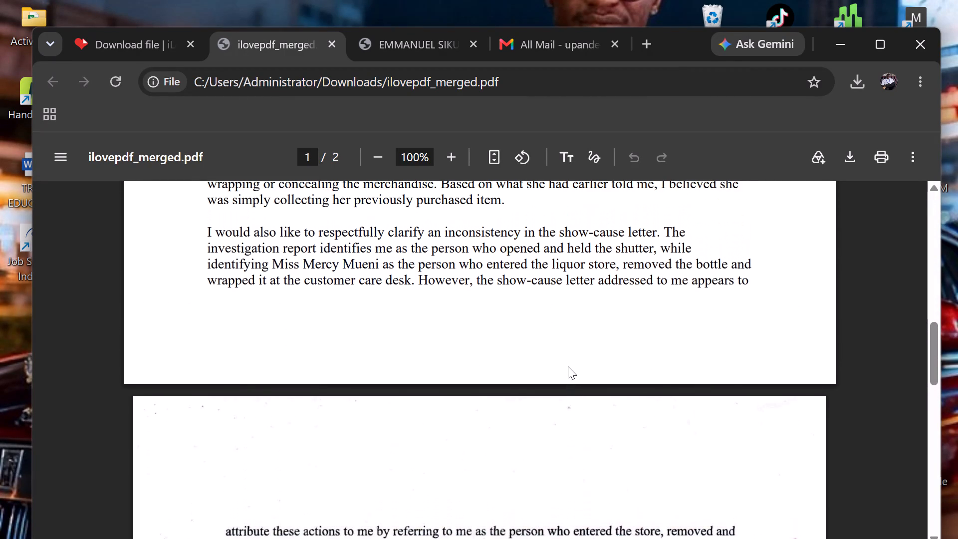
scroll(568, 366, down, 7)
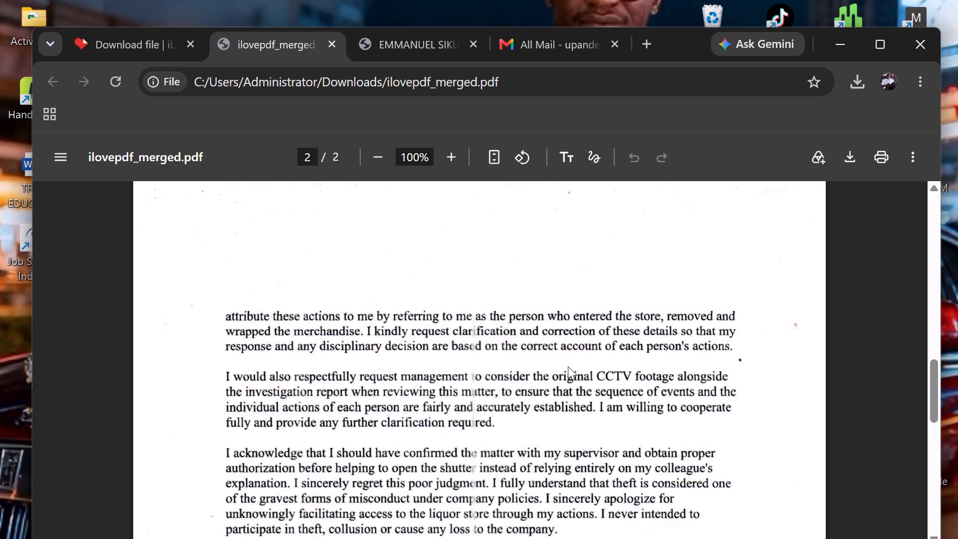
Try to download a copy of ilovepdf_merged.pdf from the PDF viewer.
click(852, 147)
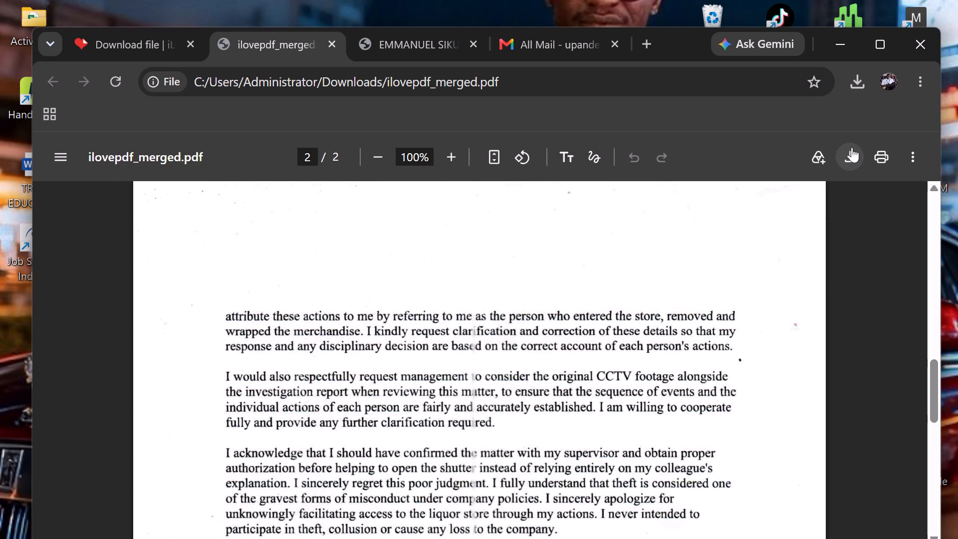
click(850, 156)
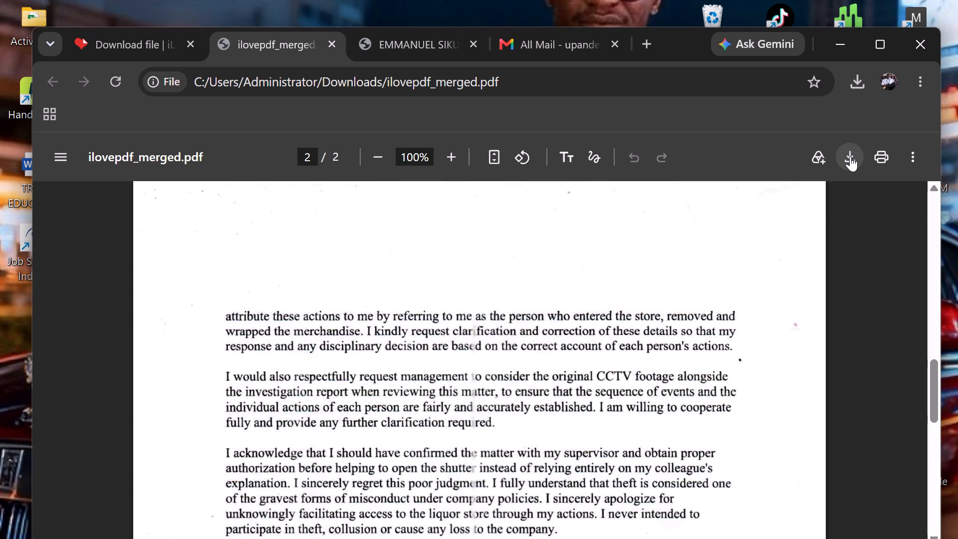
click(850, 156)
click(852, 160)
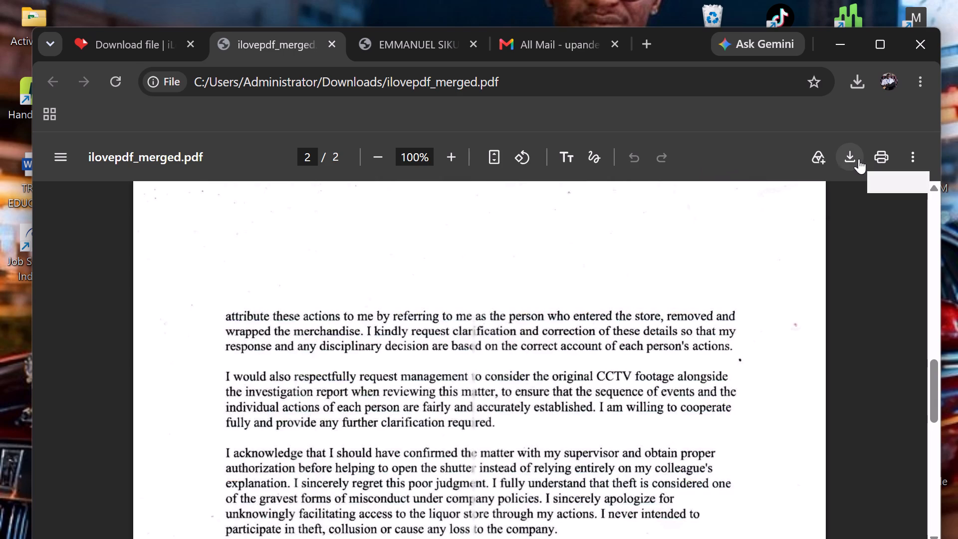
Switch to File Explorer and select the ilovepdf_merged PDF in the Downloads folder.
click(841, 56)
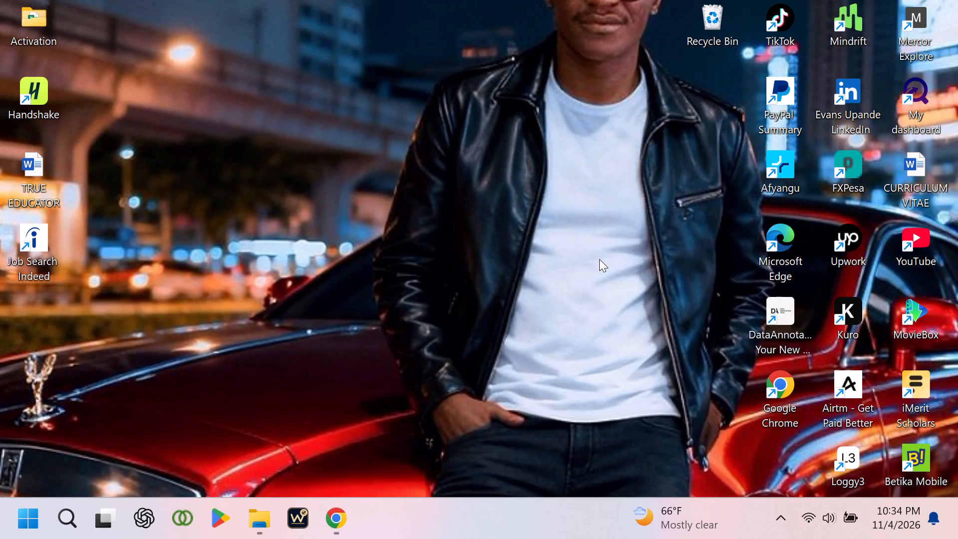
key(super+e)
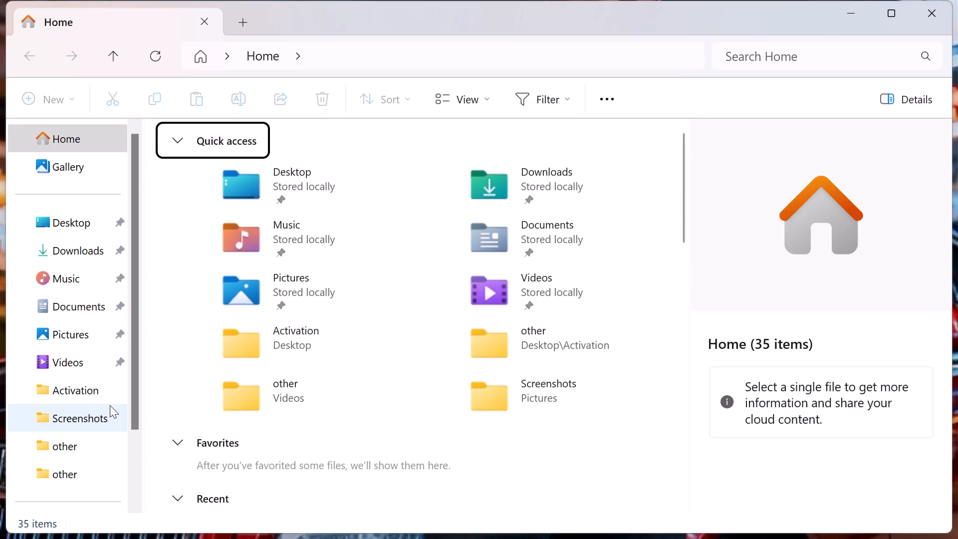
double_click(102, 248)
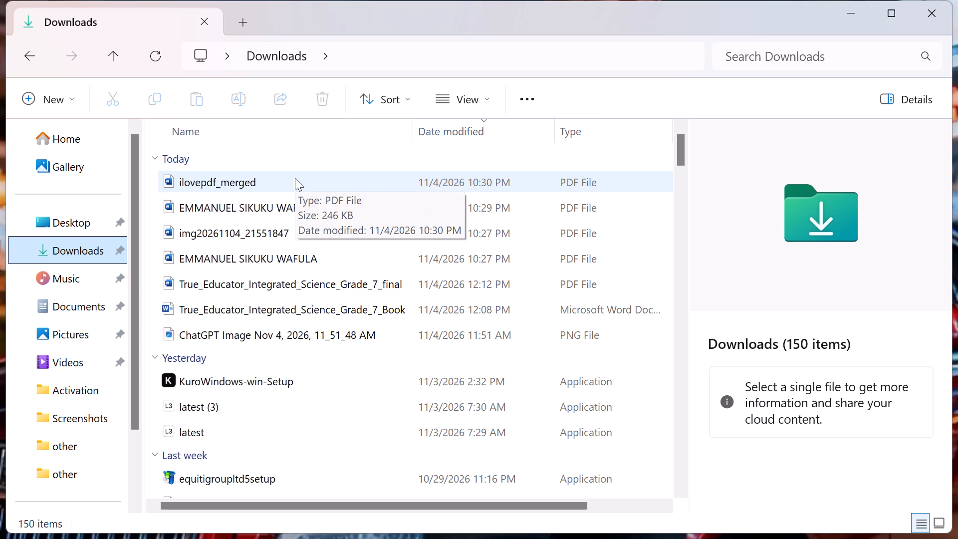
click(295, 178)
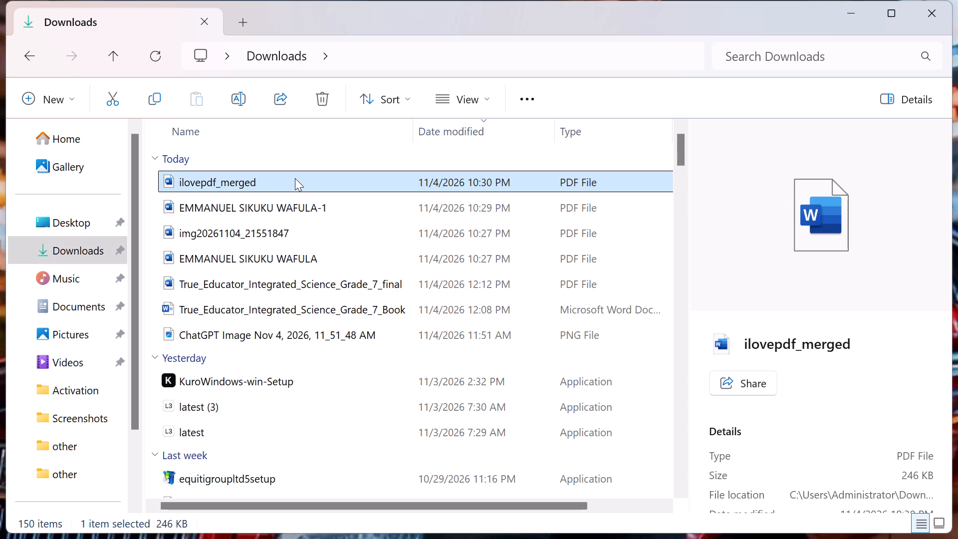
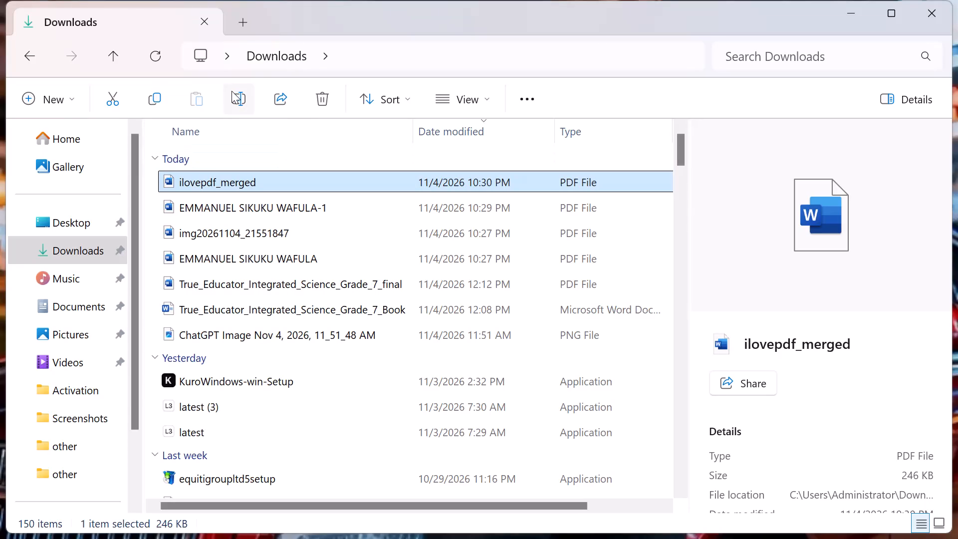
Rename the ilovepdf_merged PDF with the letter writer's full name followed by "Show_Cause Response".
click(232, 92)
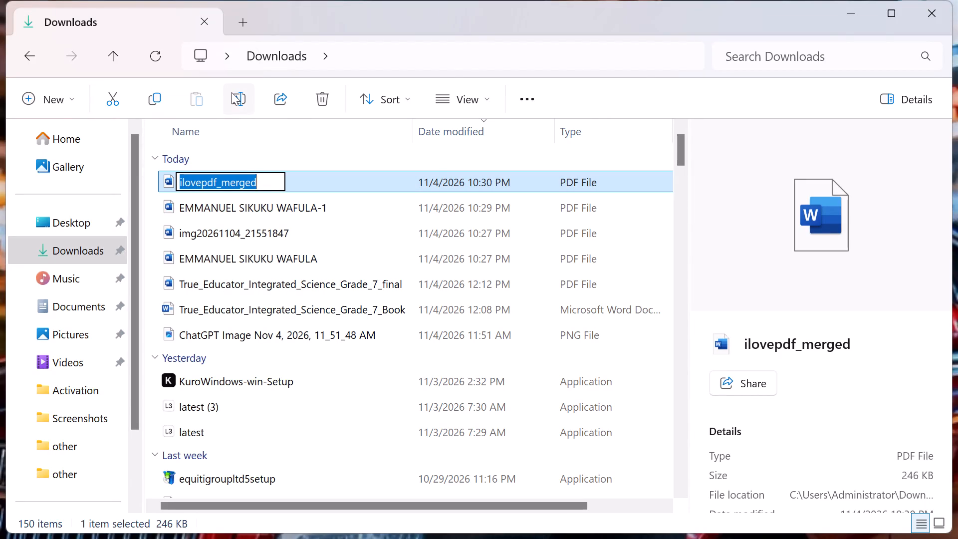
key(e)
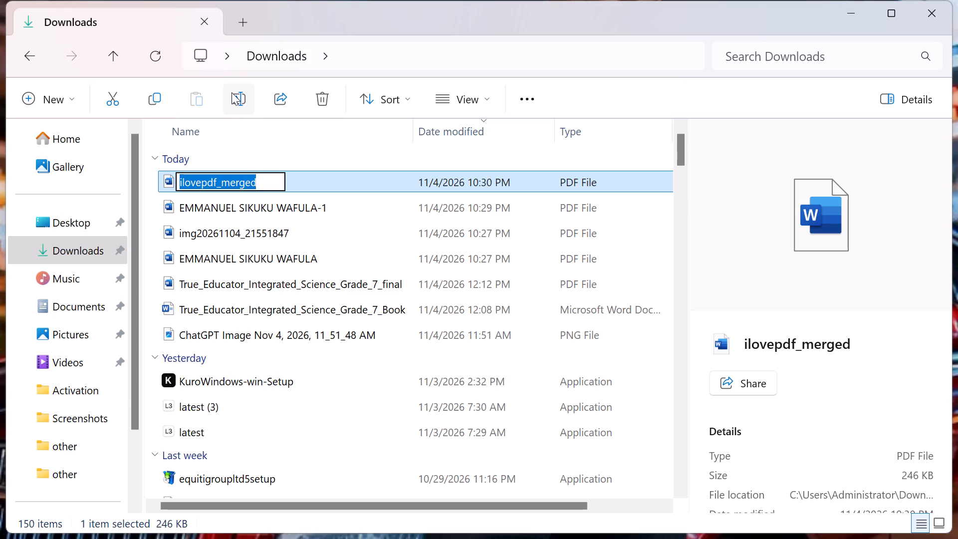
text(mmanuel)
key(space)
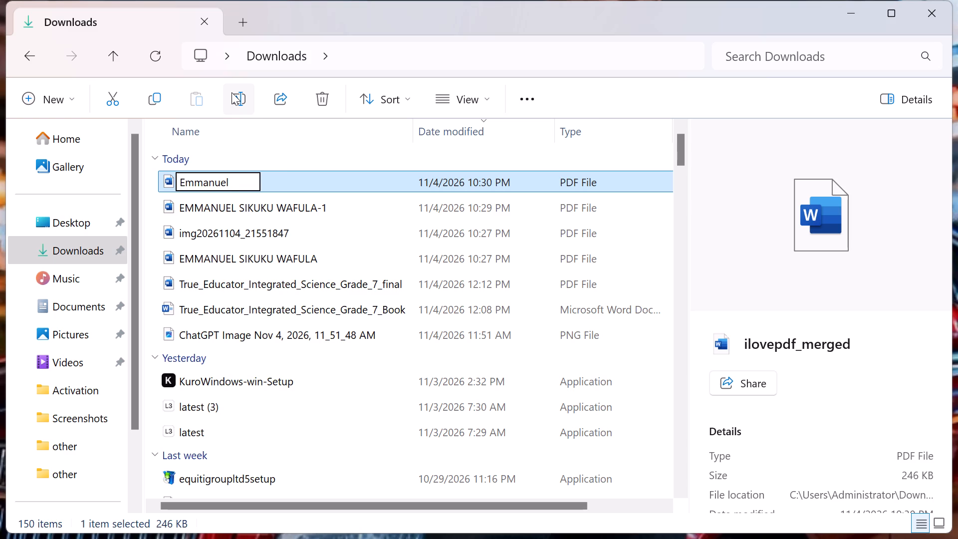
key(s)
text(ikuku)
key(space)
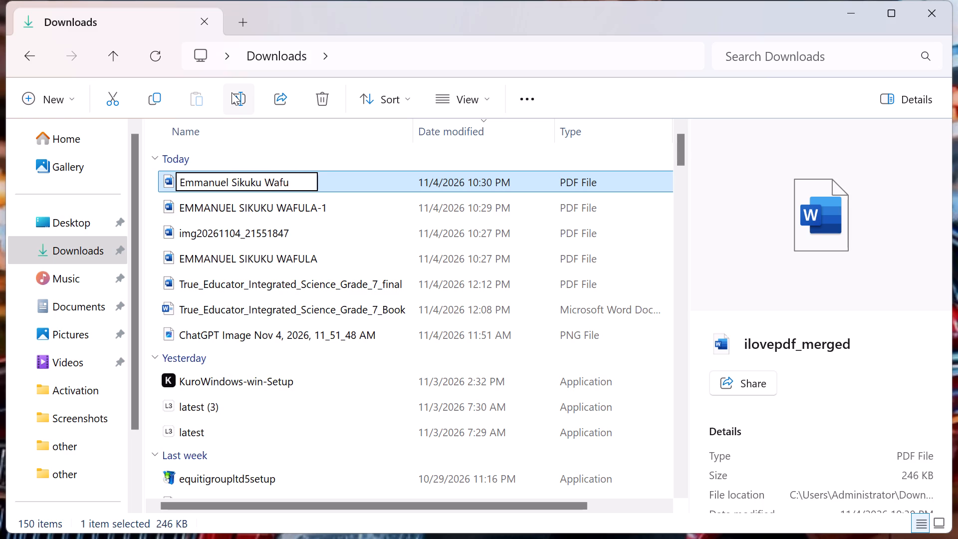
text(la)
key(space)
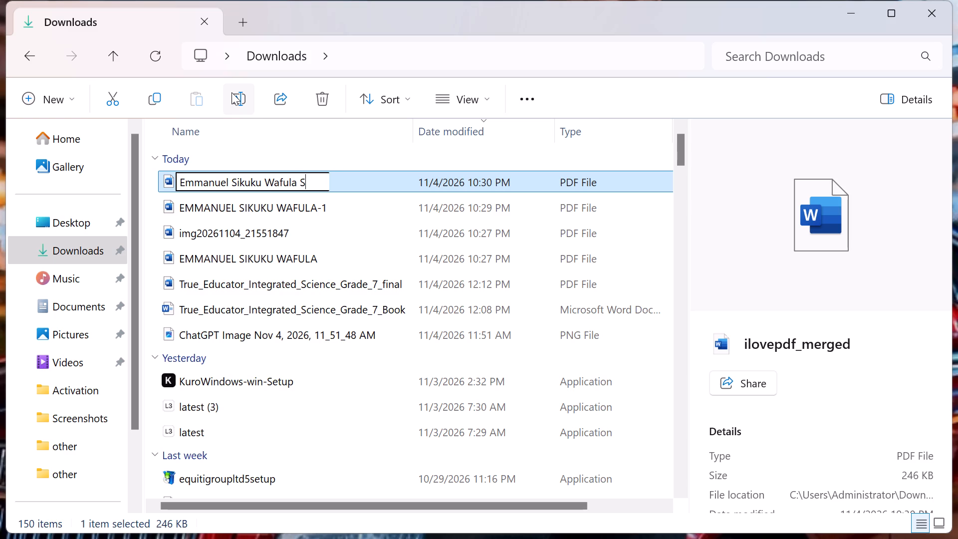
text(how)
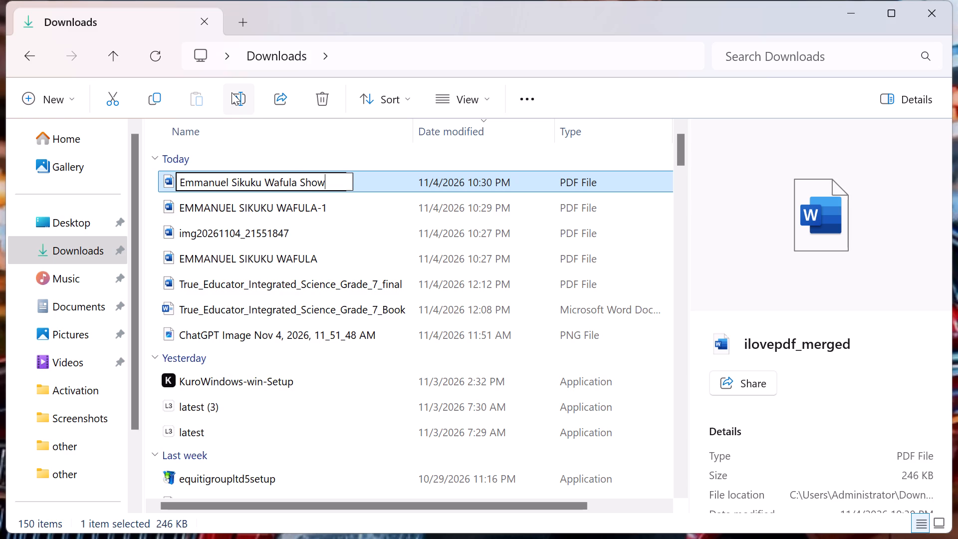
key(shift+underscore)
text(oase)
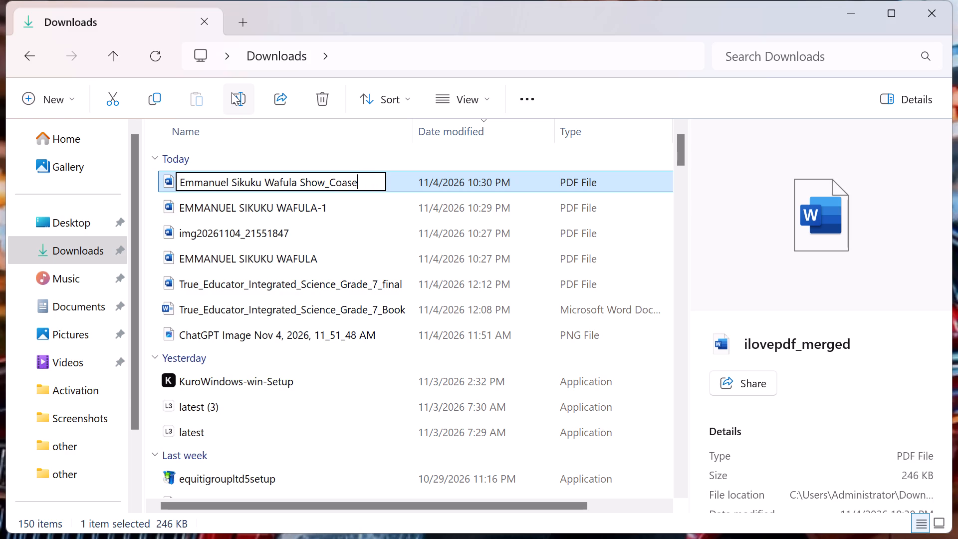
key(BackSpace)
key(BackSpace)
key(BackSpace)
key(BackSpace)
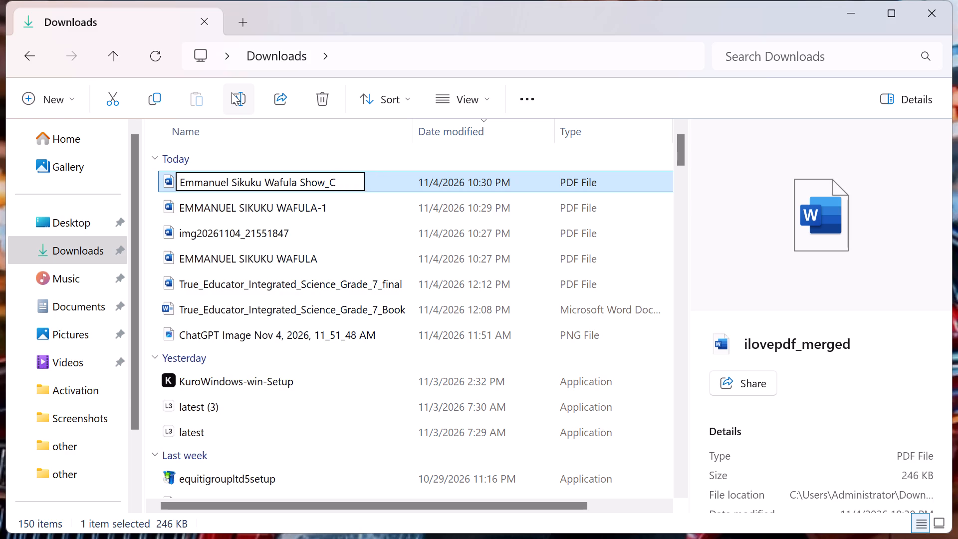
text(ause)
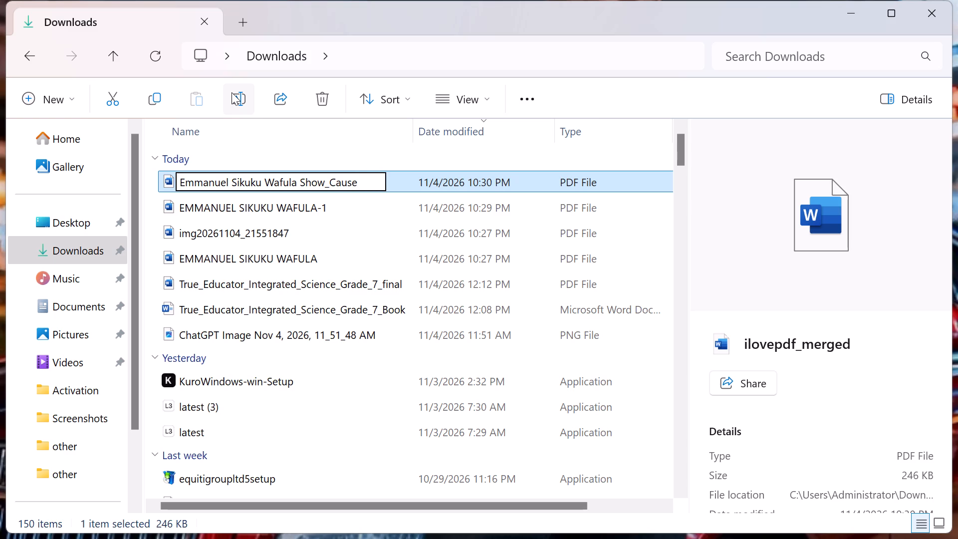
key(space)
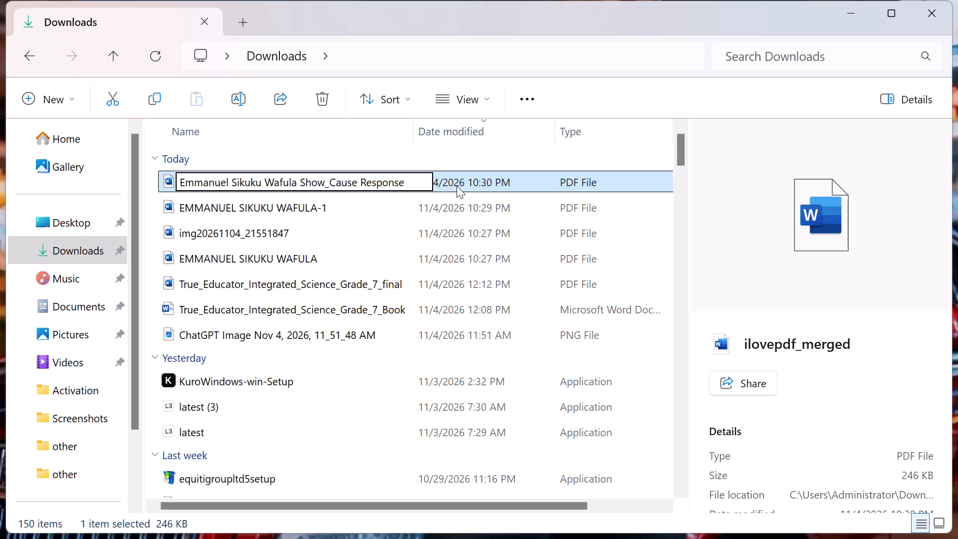
Apply the new name, the letter writer's full name followed by "Show_Cause Response", to the merged PDF in Downloads.
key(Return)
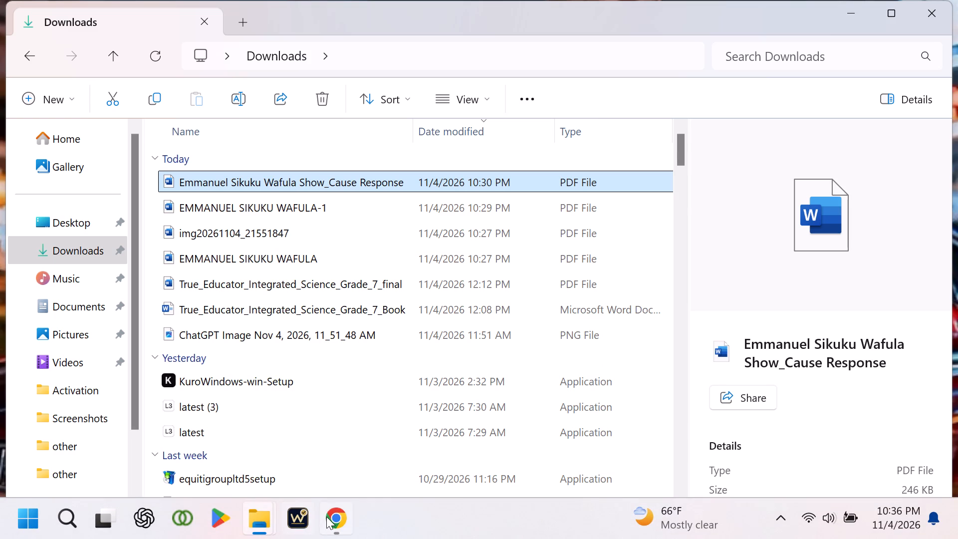
Switch back to the Chrome window with the merged PDF open.
click(328, 454)
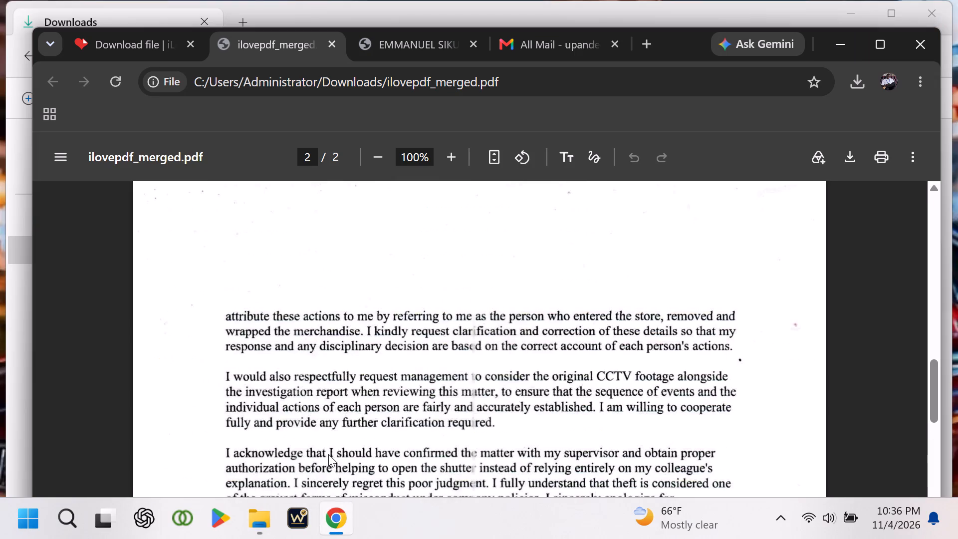
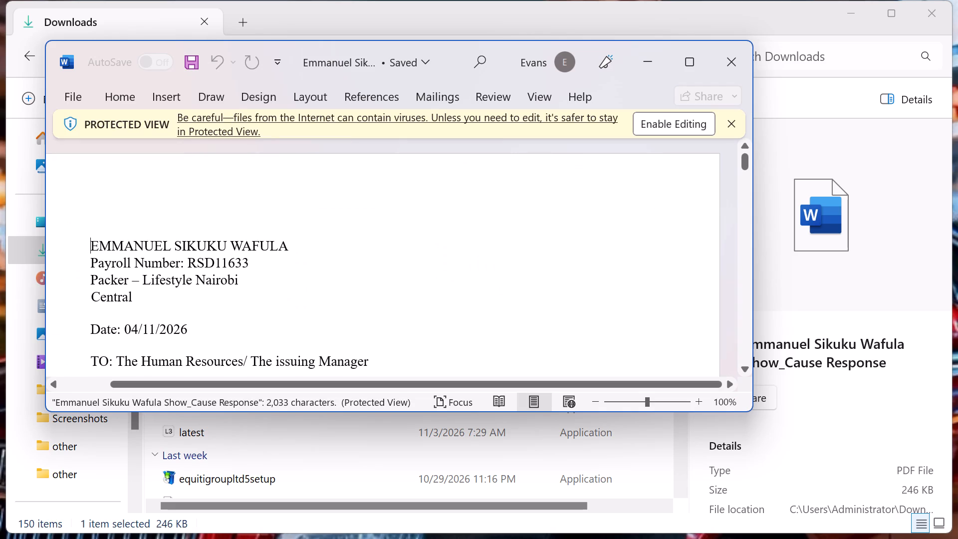
Review all pages of the renamed Show_Cause Response PDF in Word, including the scanned signed page, and close the document.
click(702, 57)
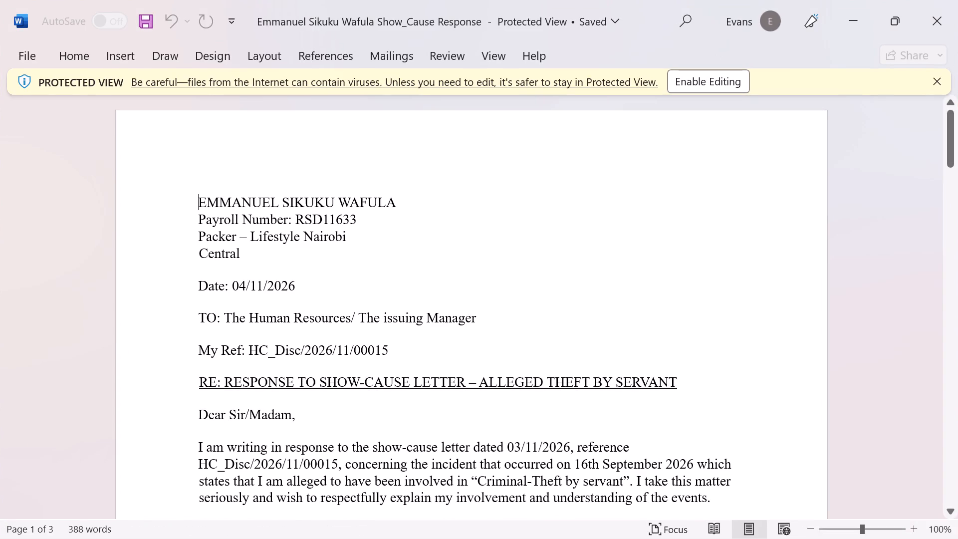
scroll(588, 351, down, 20)
scroll(588, 351, down, 2)
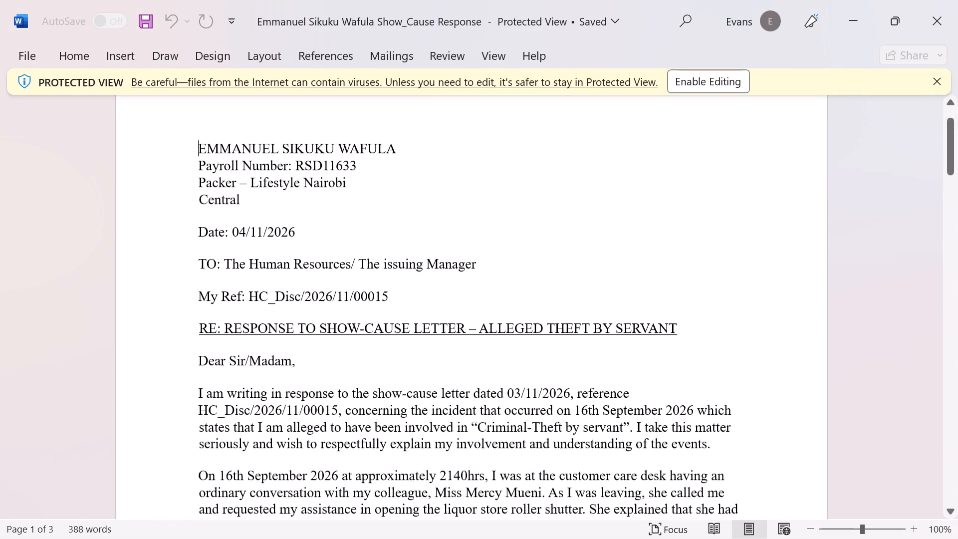
scroll(588, 351, down, 20)
scroll(588, 351, down, 20)
scroll(588, 351, down, 8)
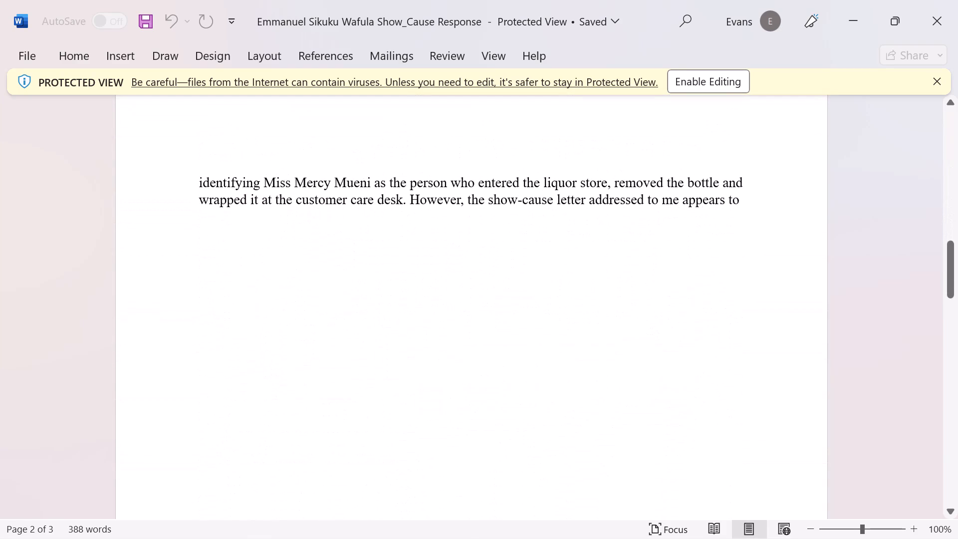
scroll(588, 351, down, 6)
scroll(588, 351, down, 20)
scroll(588, 351, down, 20)
scroll(588, 351, down, 1)
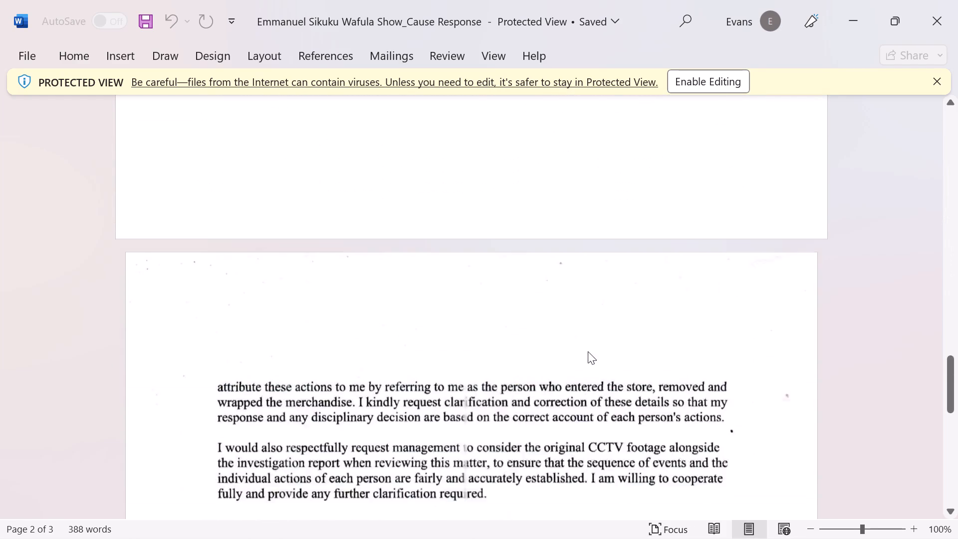
scroll(588, 351, down, 20)
scroll(588, 351, down, 12)
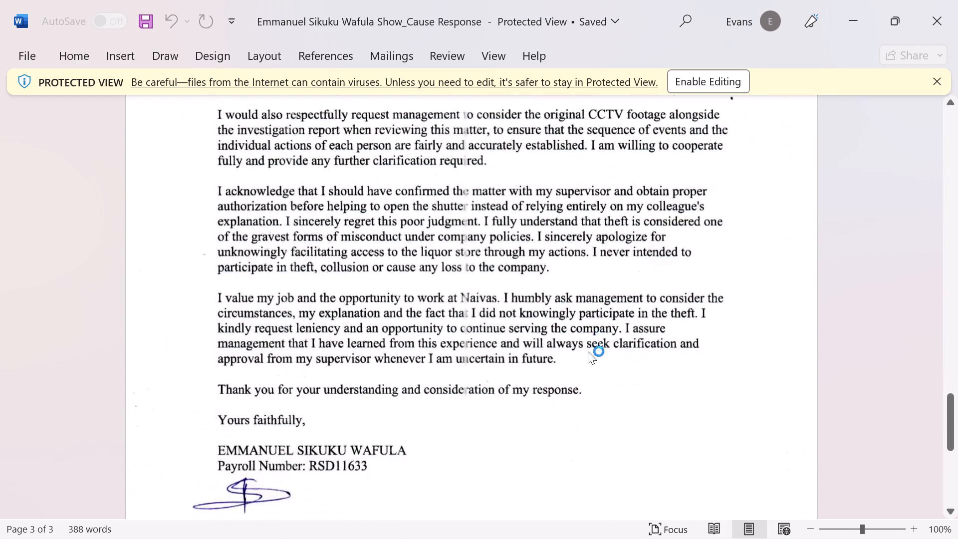
scroll(588, 351, down, 2)
scroll(588, 351, up, 9)
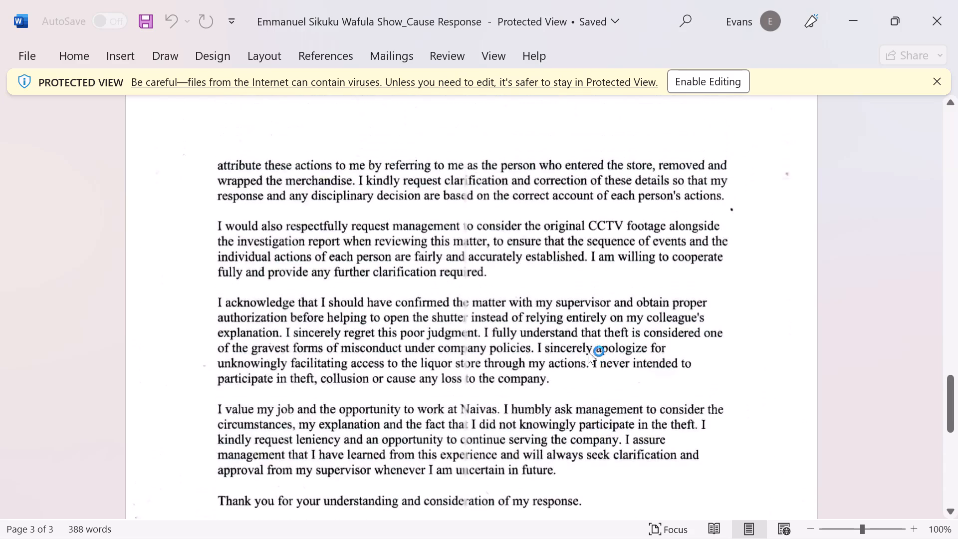
scroll(588, 351, up, 6)
scroll(588, 351, up, 15)
scroll(588, 351, up, 20)
scroll(588, 351, up, 17)
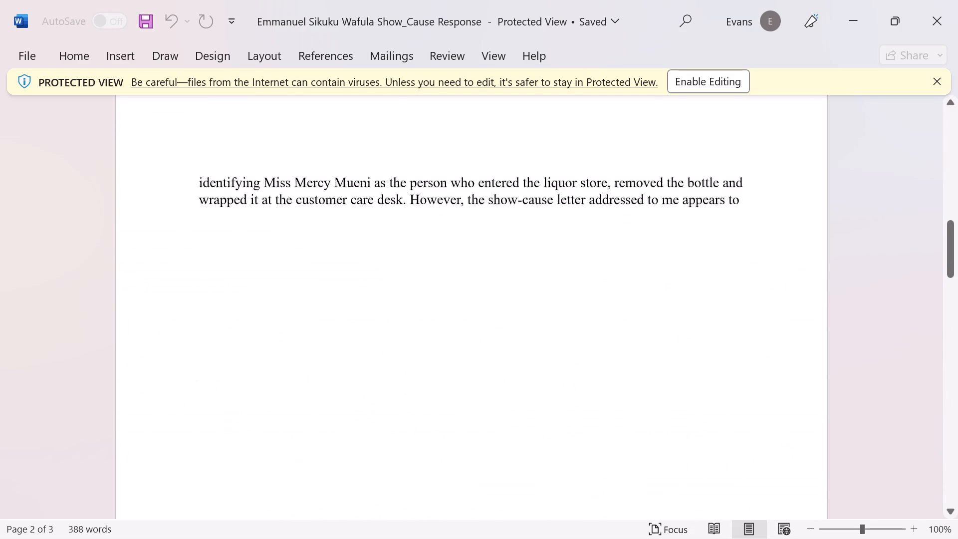
scroll(588, 351, up, 20)
scroll(588, 351, up, 20)
scroll(588, 351, up, 4)
scroll(588, 351, down, 9)
scroll(588, 344, down, 16)
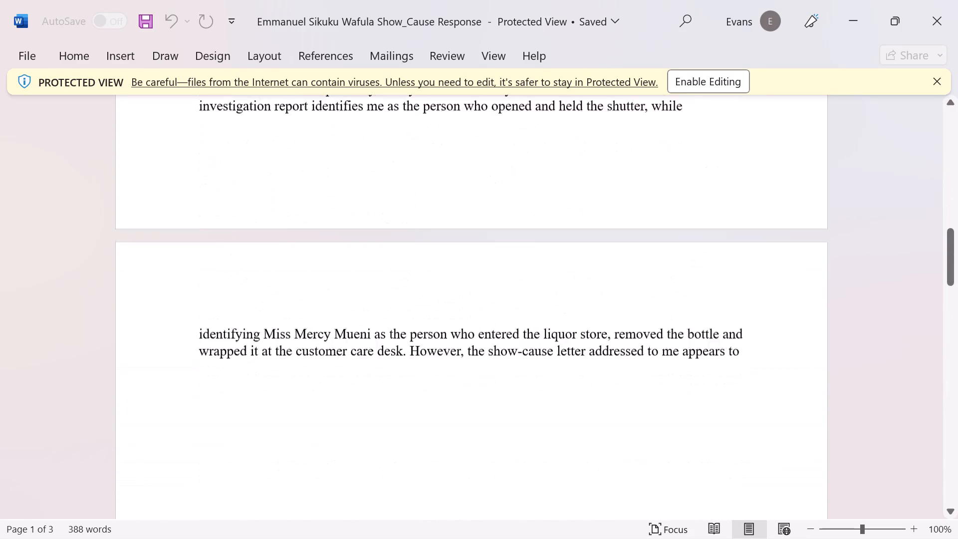
scroll(588, 344, down, 20)
scroll(588, 344, down, 20)
scroll(588, 344, down, 20)
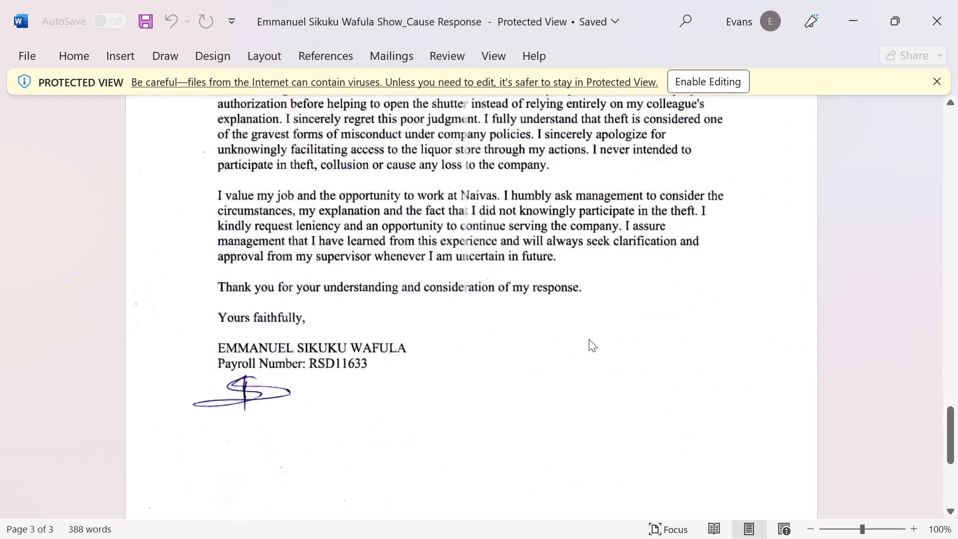
click(952, 17)
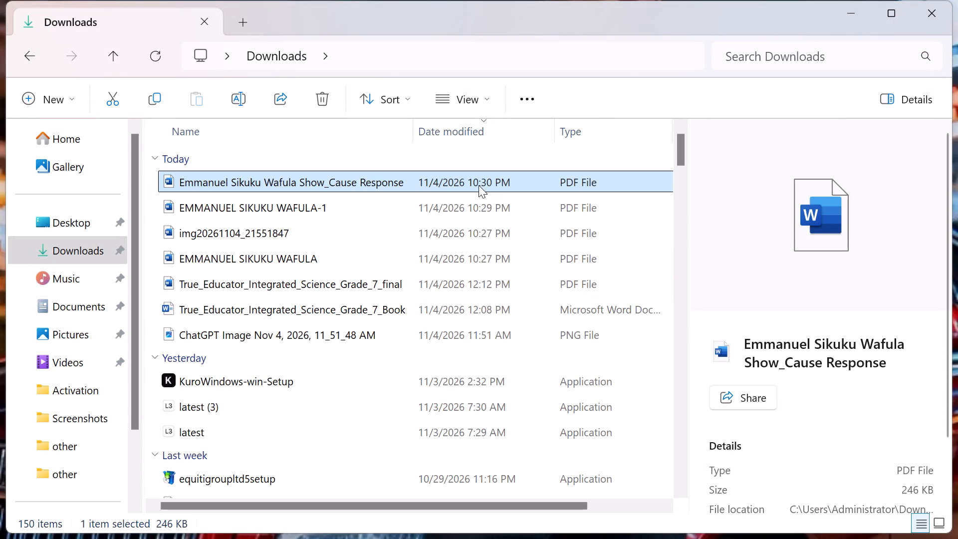
Delete the four show-cause PDFs from Downloads: the merged response, the two letter versions and img20261104_21551847, and close the folder.
key(shift+Down)
key(shift+Down)
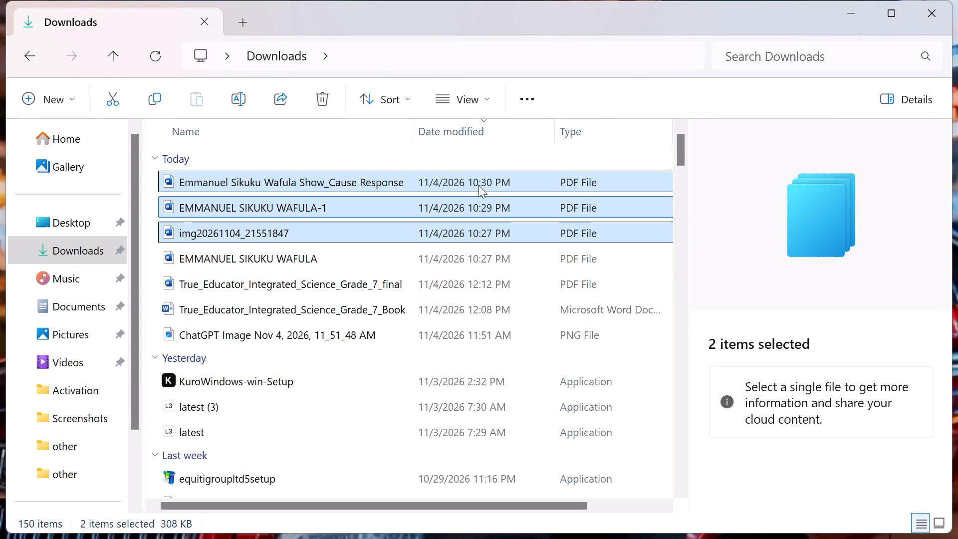
key(shift+Down)
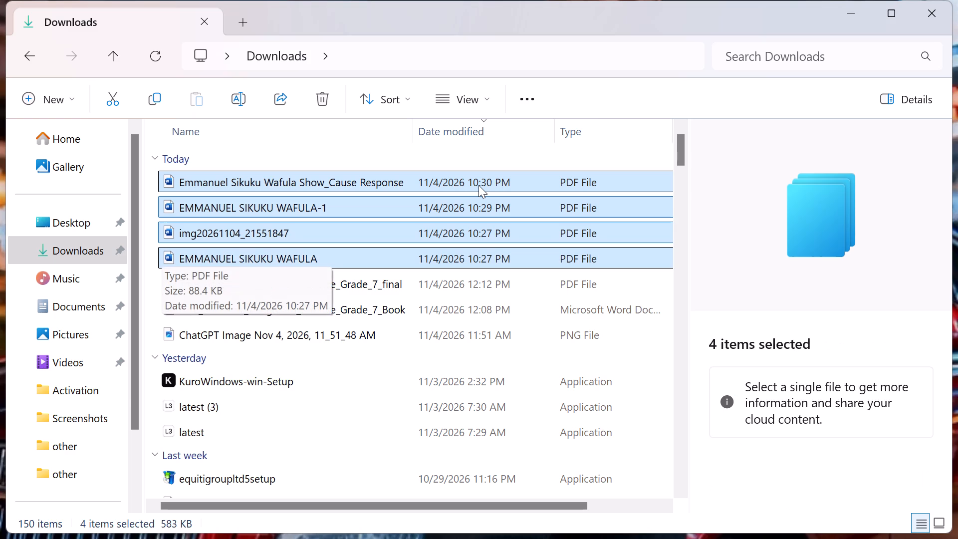
key(Delete)
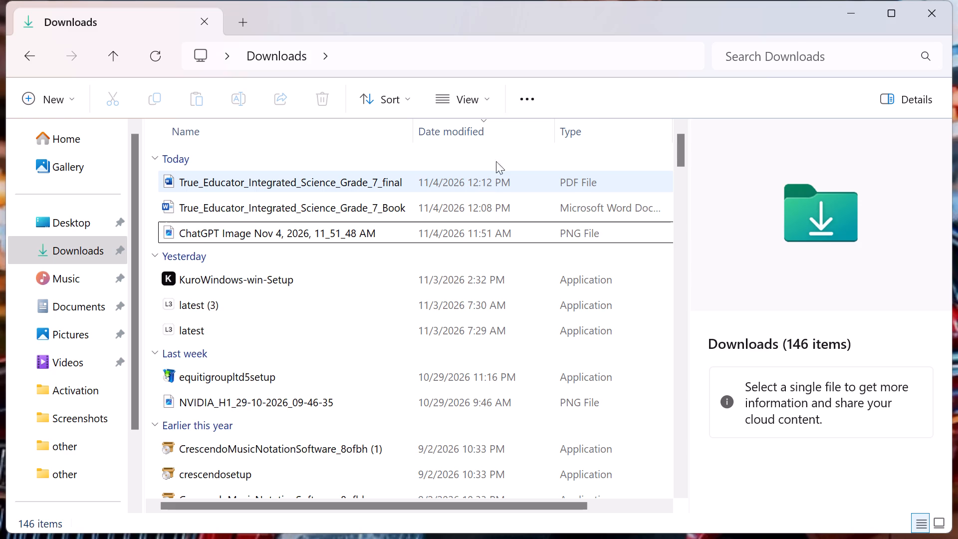
click(913, 25)
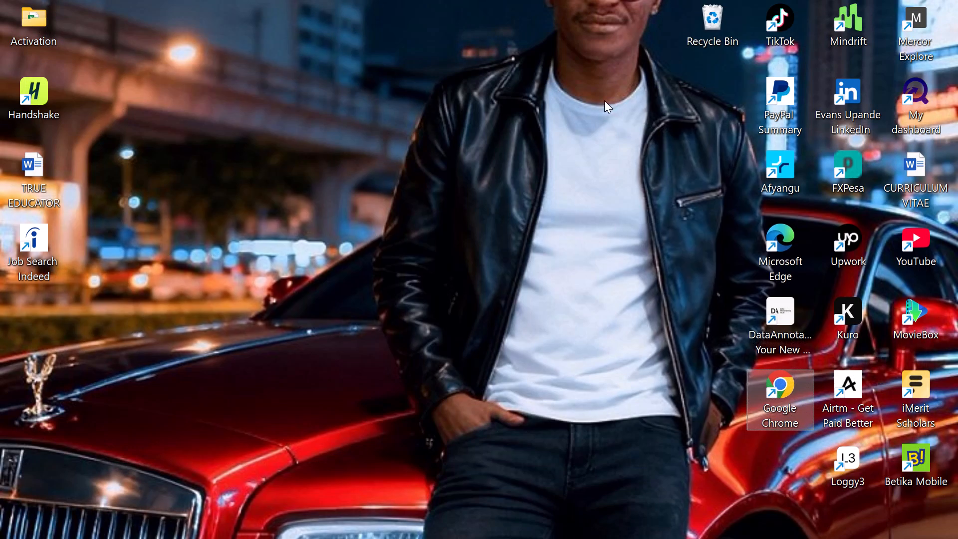
Permanently delete the three PDFs named after the letter writer from the Recycle Bin, and close it.
double_click(737, 21)
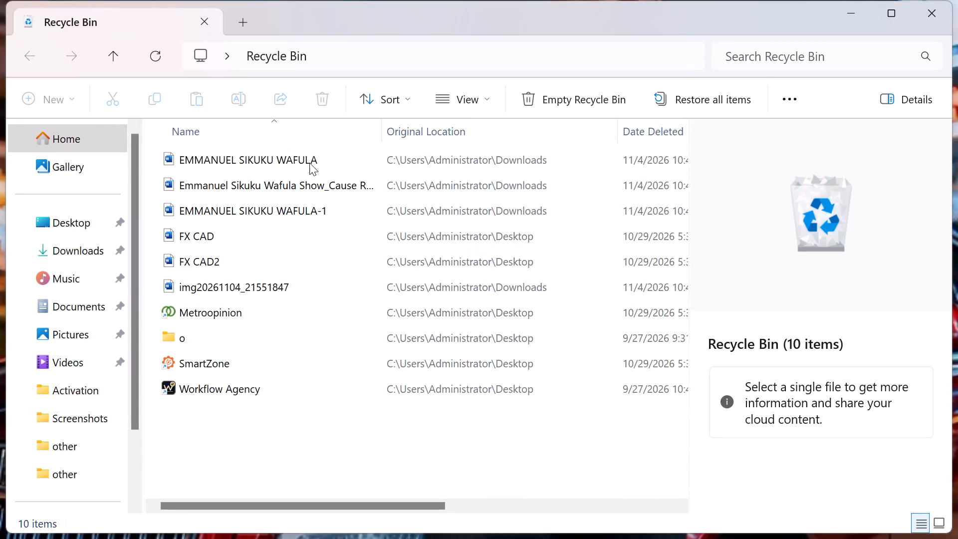
click(309, 163)
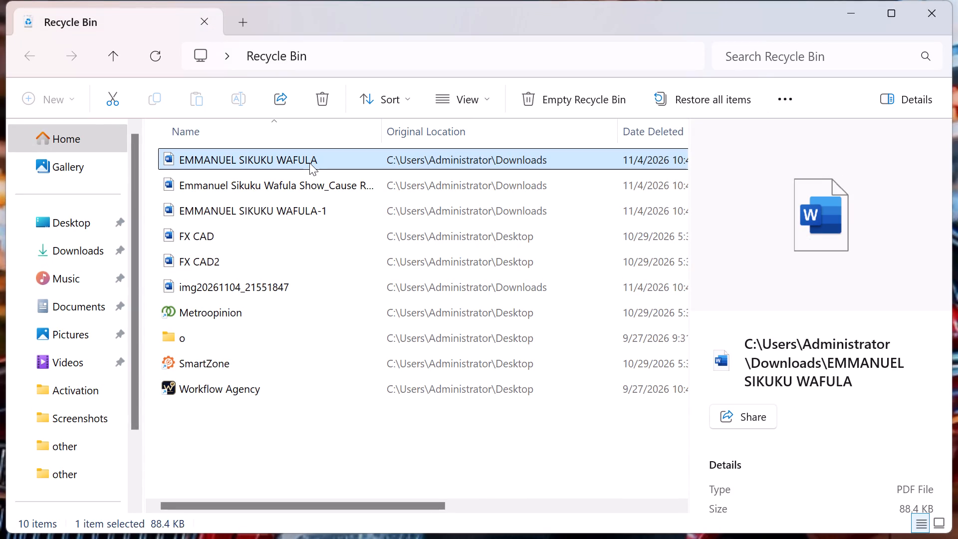
key(shift+Down)
key(shift+Down)
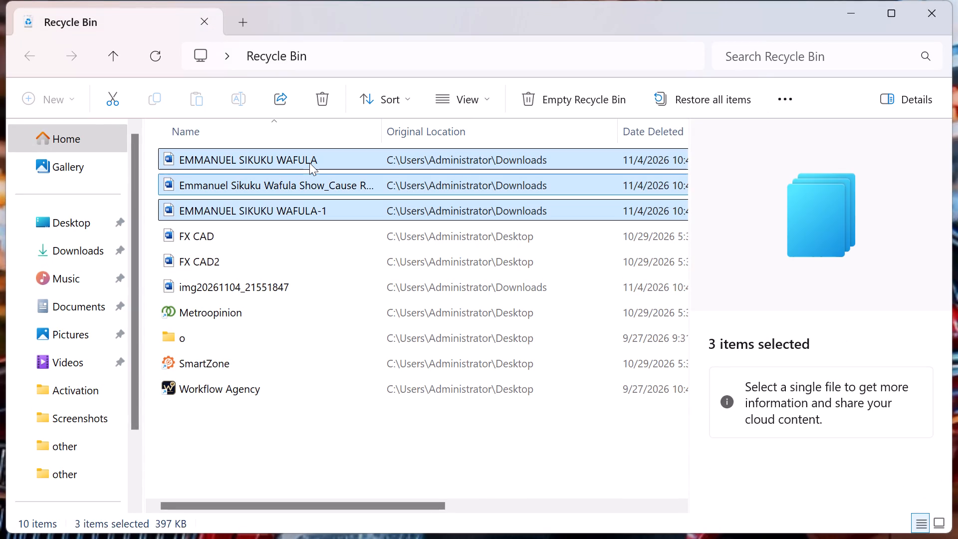
key(Delete)
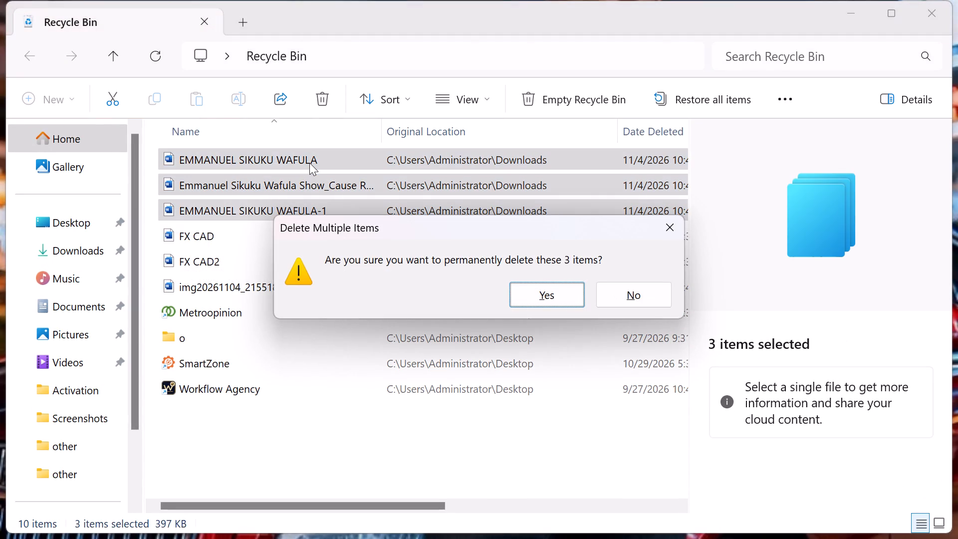
key(Return)
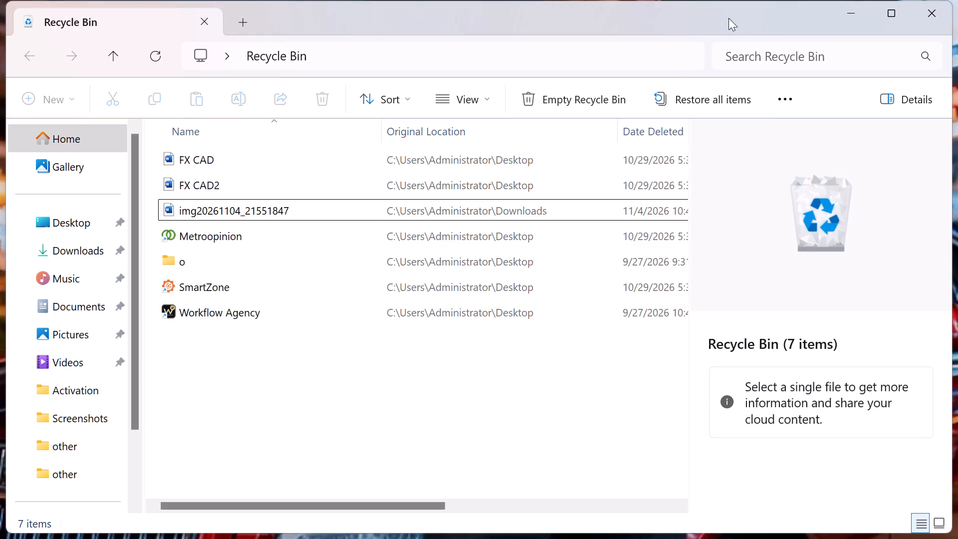
click(940, 16)
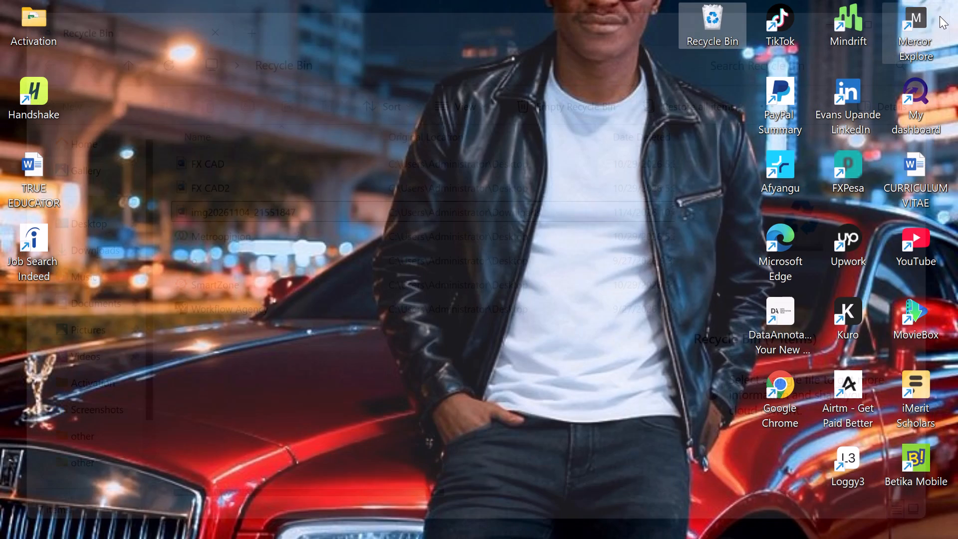